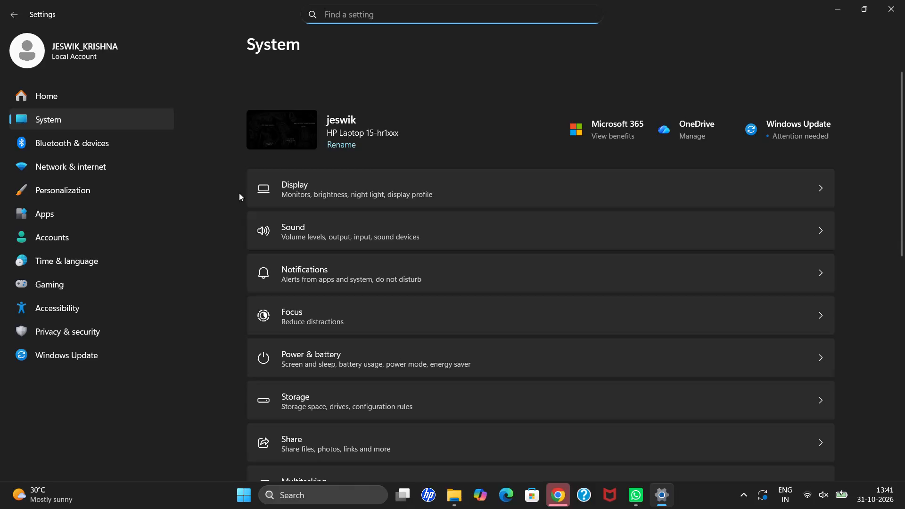
Switch to Chrome and download the Probability Statistics Concise Assignment document from its ChatGPT preview.
{"action": "left_click", "coordinate": [562, 493]}
{"action": "scroll", "coordinate": [688, 377], "scroll_direction": "down", "scroll_amount": 6}
{"action": "scroll", "coordinate": [688, 377], "scroll_direction": "up", "scroll_amount": 9}
{"action": "scroll", "coordinate": [688, 377], "scroll_direction": "down", "scroll_amount": 2}
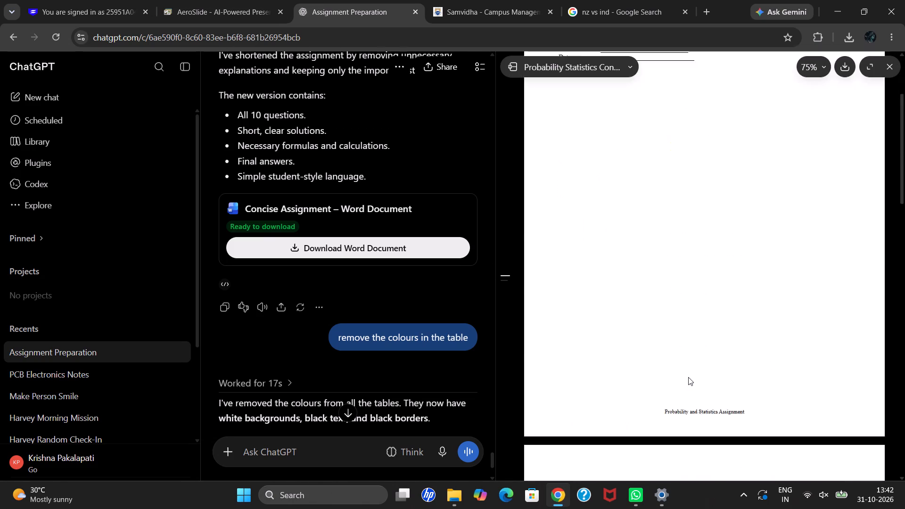
{"action": "scroll", "coordinate": [688, 377], "scroll_direction": "down", "scroll_amount": 10}
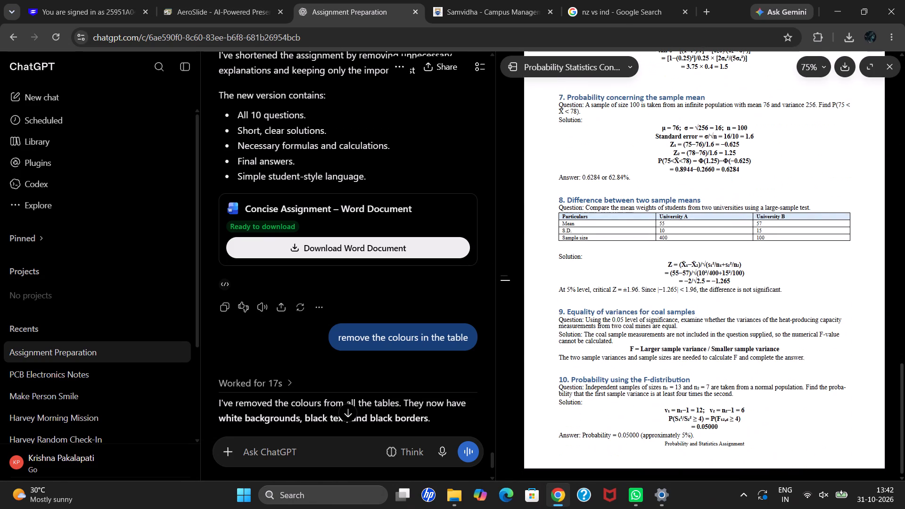
{"action": "left_click", "coordinate": [839, 64]}
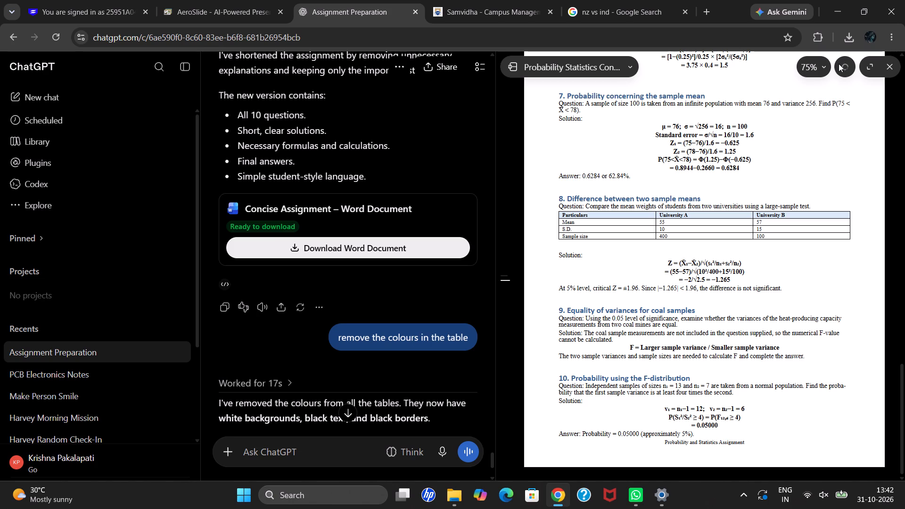
Look through the assignment preview from the cover page to question 10.
{"action": "left_click", "coordinate": [627, 71]}
{"action": "left_click", "coordinate": [733, 188]}
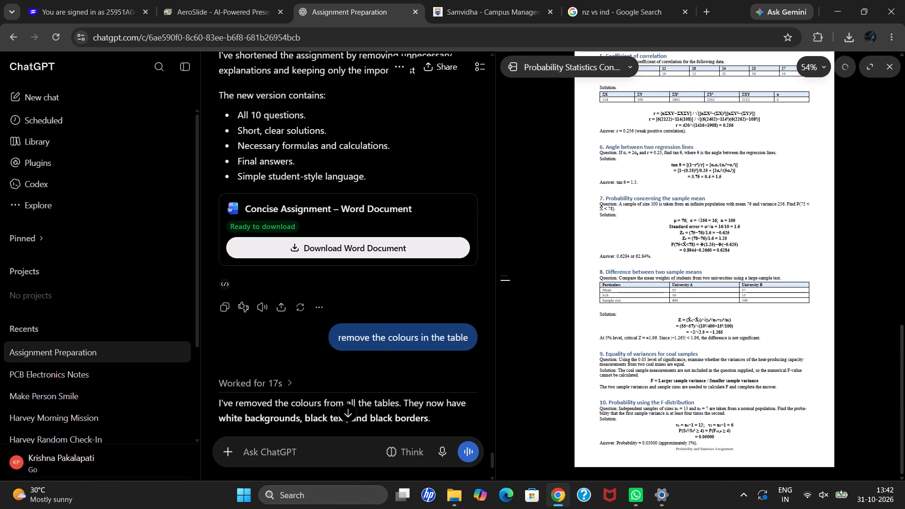
{"action": "scroll", "coordinate": [719, 162], "scroll_direction": "down", "scroll_amount": 1}
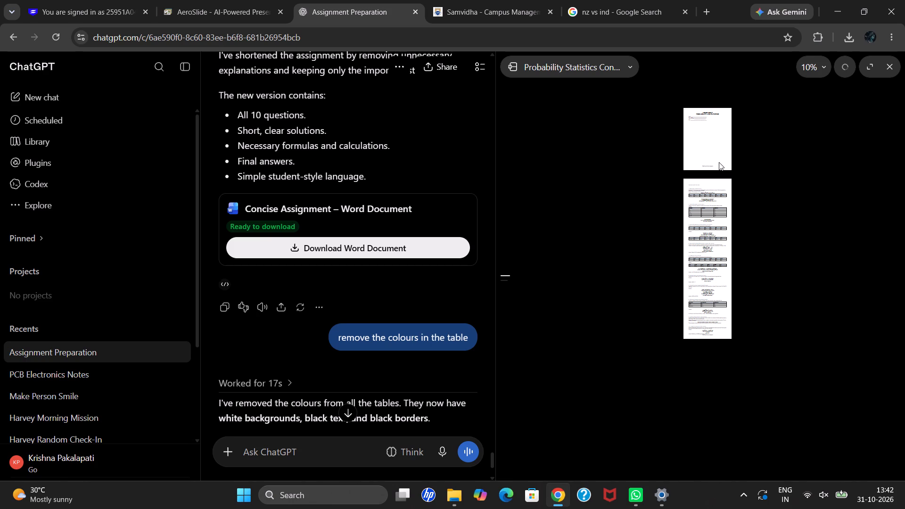
{"action": "scroll", "coordinate": [719, 162], "scroll_direction": "down", "scroll_amount": 1}
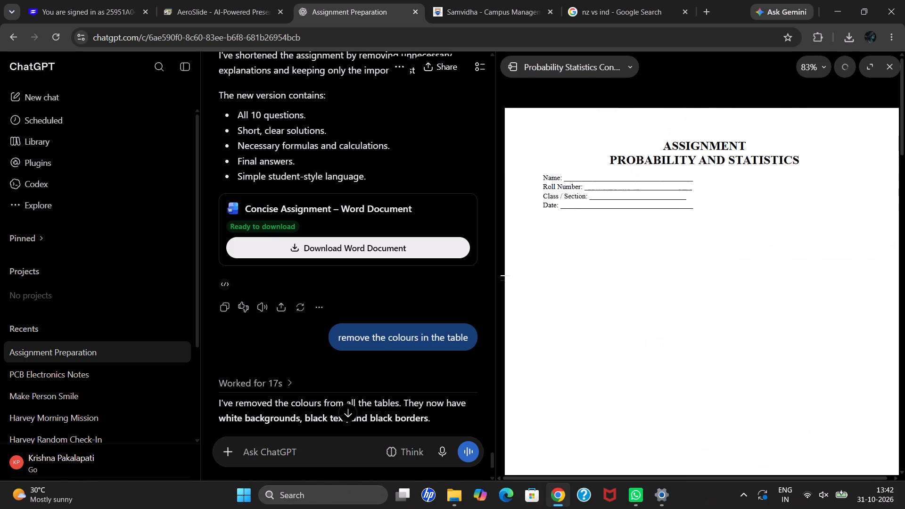
{"action": "scroll", "coordinate": [719, 162], "scroll_direction": "up", "scroll_amount": 2}
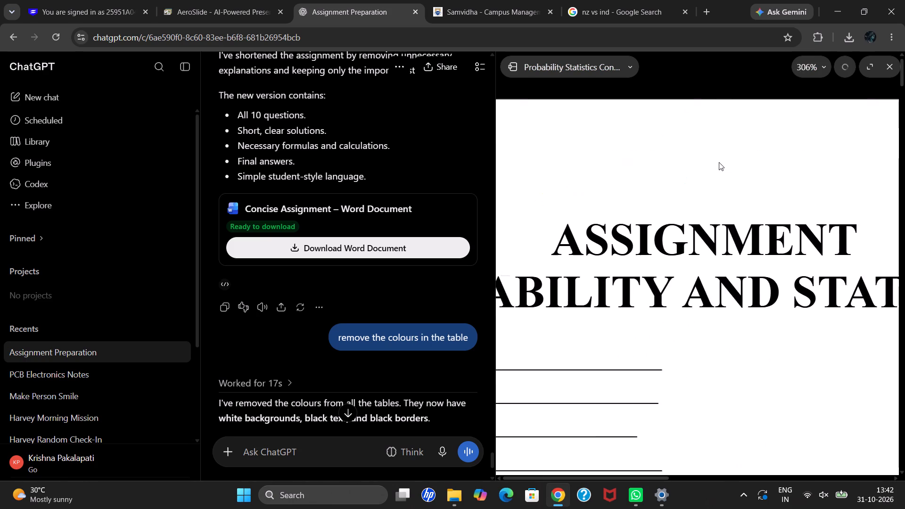
{"action": "scroll", "coordinate": [719, 162], "scroll_direction": "up", "scroll_amount": 1}
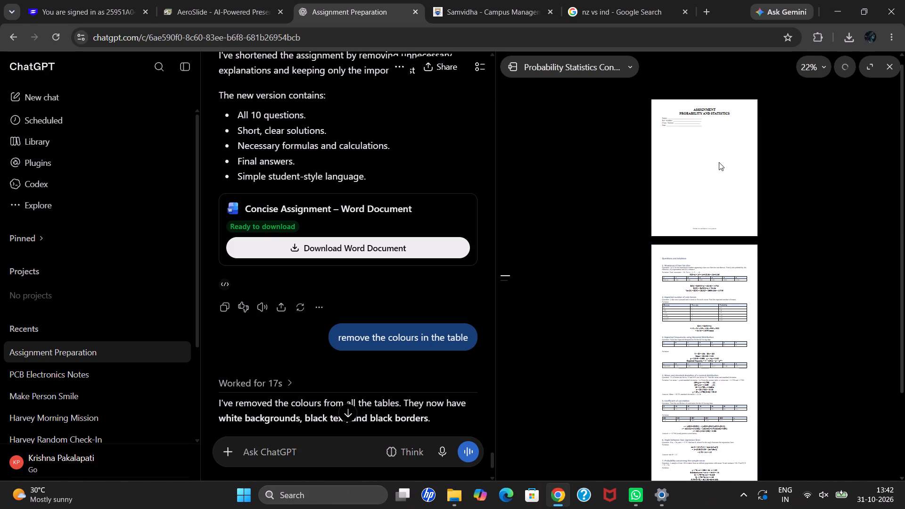
{"action": "scroll", "coordinate": [719, 162], "scroll_direction": "up", "scroll_amount": 1}
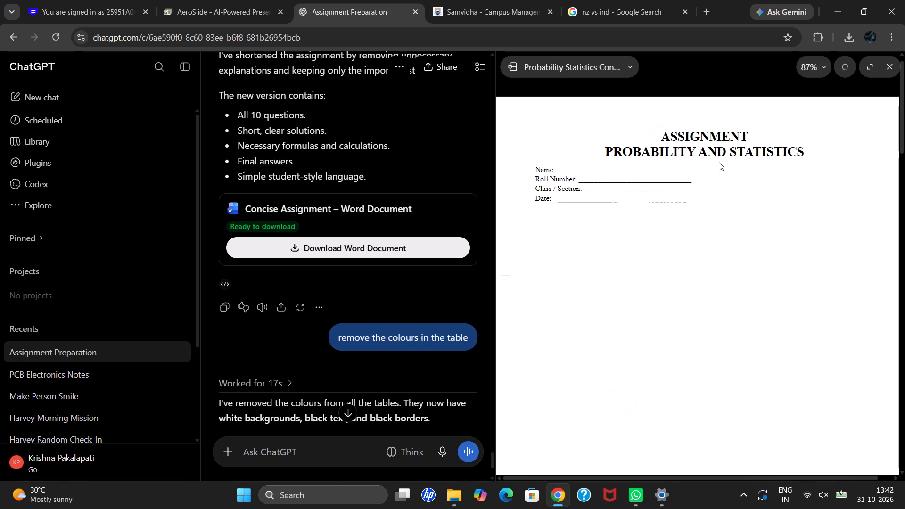
{"action": "scroll", "coordinate": [719, 162], "scroll_direction": "down", "scroll_amount": 1}
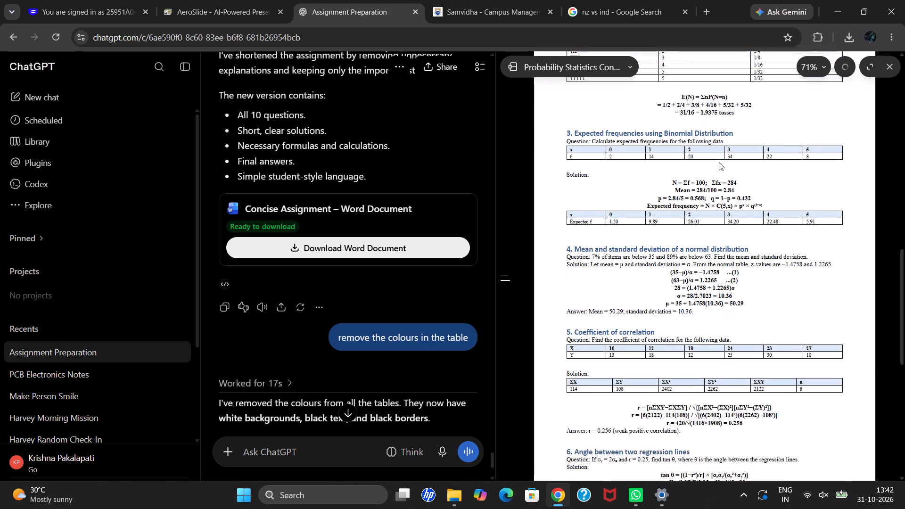
{"action": "scroll", "coordinate": [719, 162], "scroll_direction": "down", "scroll_amount": 3}
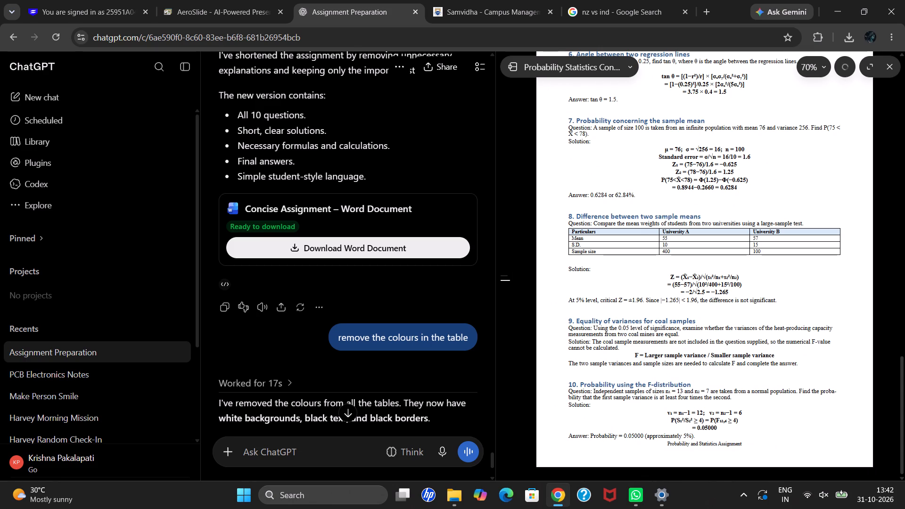
Open Probability_Statistics_Concise_Assignment from the Downloads folder in Word and enable editing.
{"action": "left_click", "coordinate": [452, 485]}
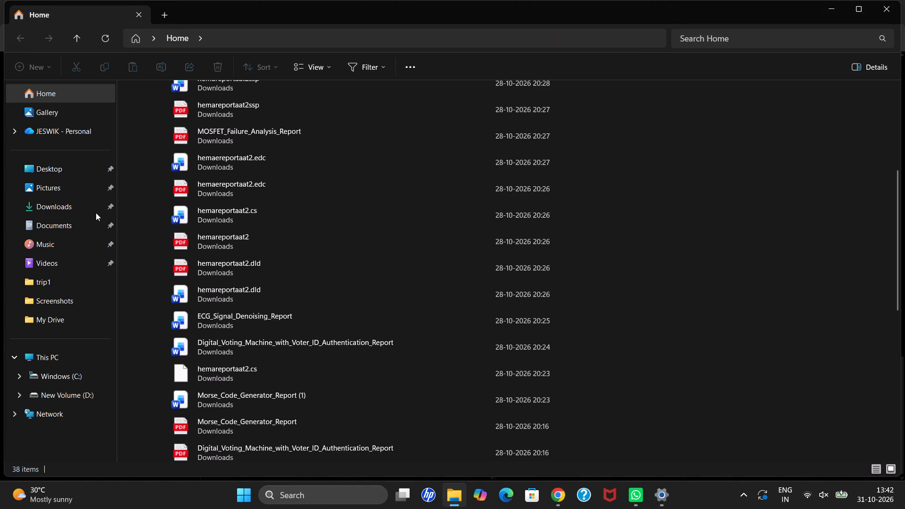
{"action": "left_click", "coordinate": [96, 213]}
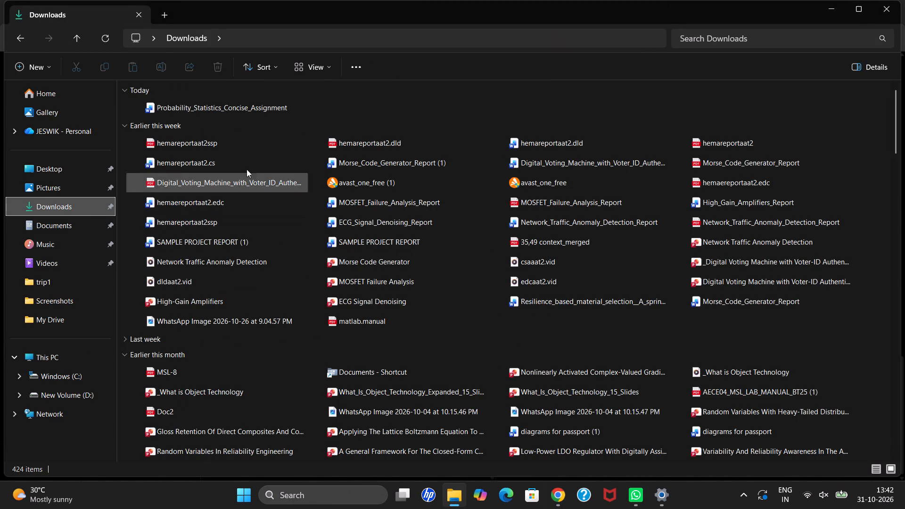
{"action": "double_click", "coordinate": [262, 116]}
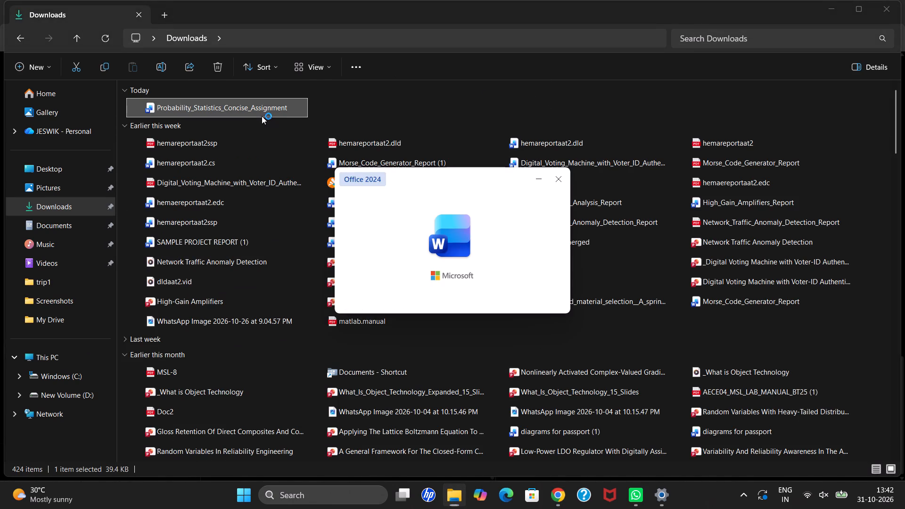
{"action": "scroll", "coordinate": [523, 241], "scroll_direction": "down", "scroll_amount": 5}
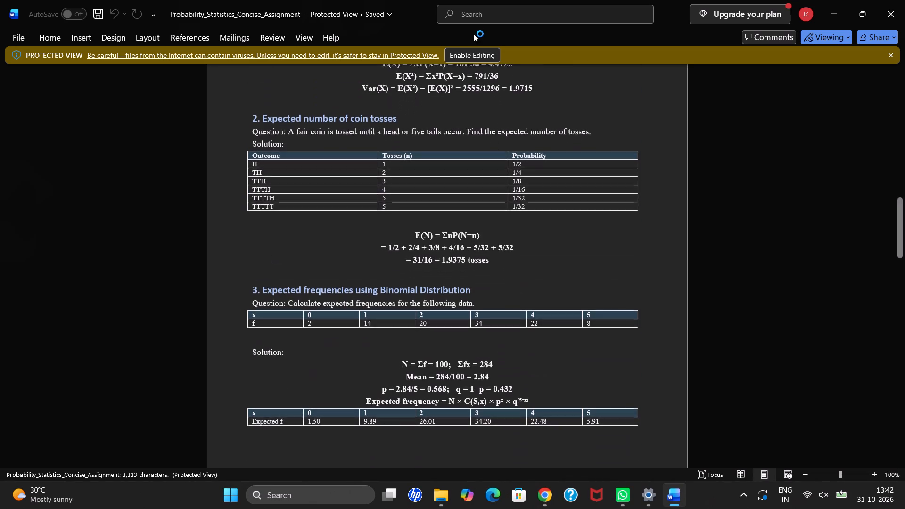
{"action": "left_click", "coordinate": [467, 50]}
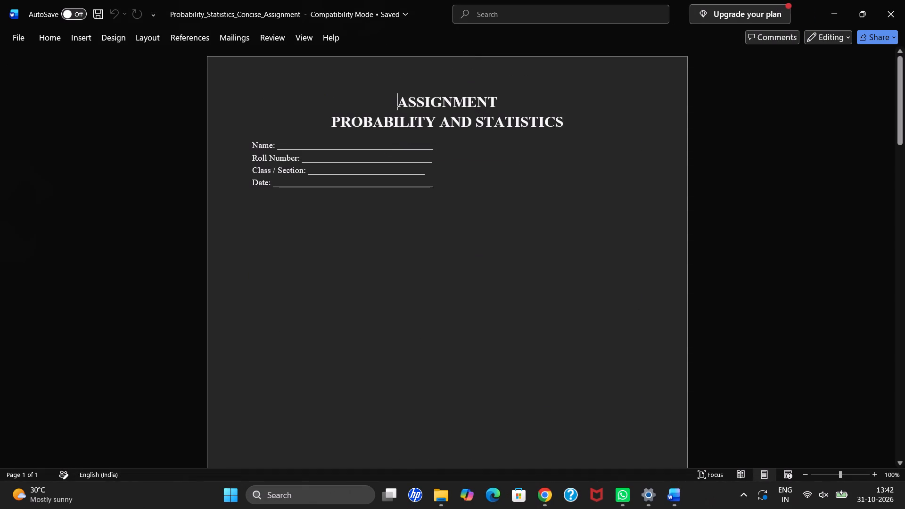
Look over the assignment's cover page, questions, solutions and tables in Word.
{"action": "scroll", "coordinate": [486, 282], "scroll_direction": "down", "scroll_amount": 13}
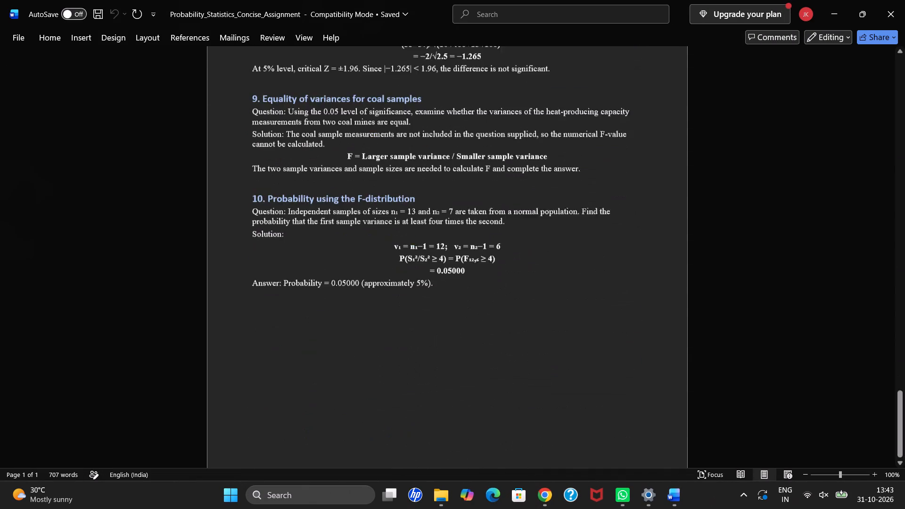
{"action": "scroll", "coordinate": [486, 282], "scroll_direction": "down", "scroll_amount": 1}
{"action": "scroll", "coordinate": [486, 282], "scroll_direction": "up", "scroll_amount": 14}
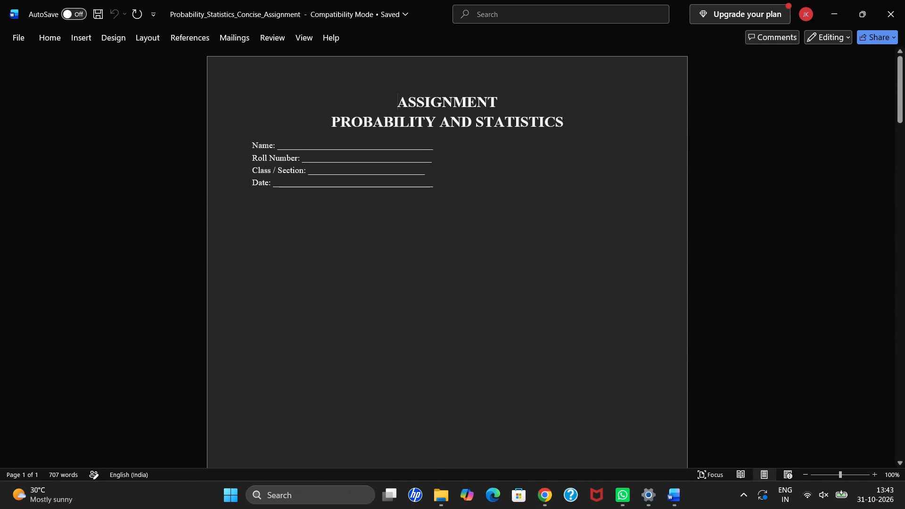
{"action": "scroll", "coordinate": [486, 282], "scroll_direction": "down", "scroll_amount": 7}
{"action": "scroll", "coordinate": [486, 282], "scroll_direction": "up", "scroll_amount": 1}
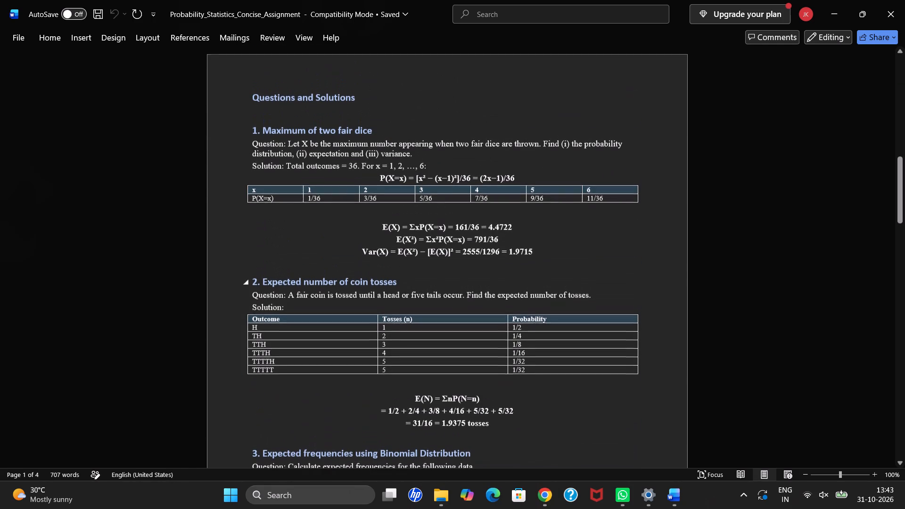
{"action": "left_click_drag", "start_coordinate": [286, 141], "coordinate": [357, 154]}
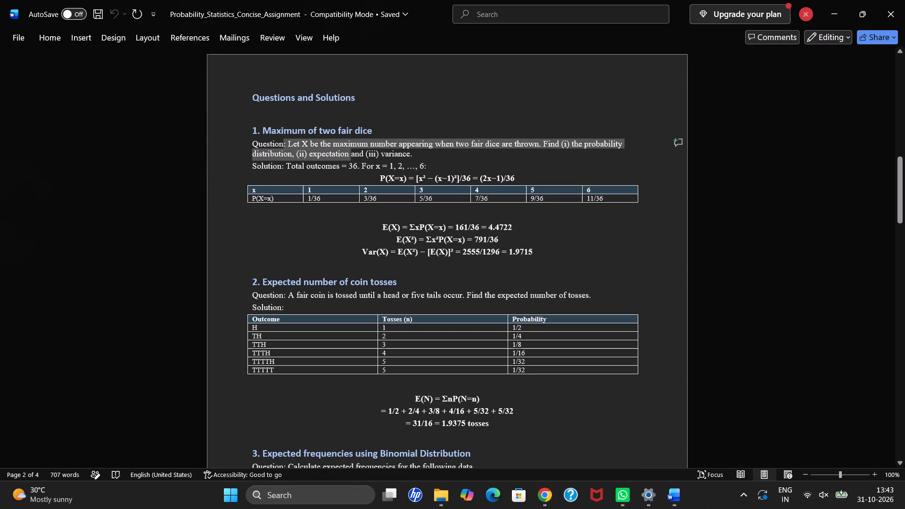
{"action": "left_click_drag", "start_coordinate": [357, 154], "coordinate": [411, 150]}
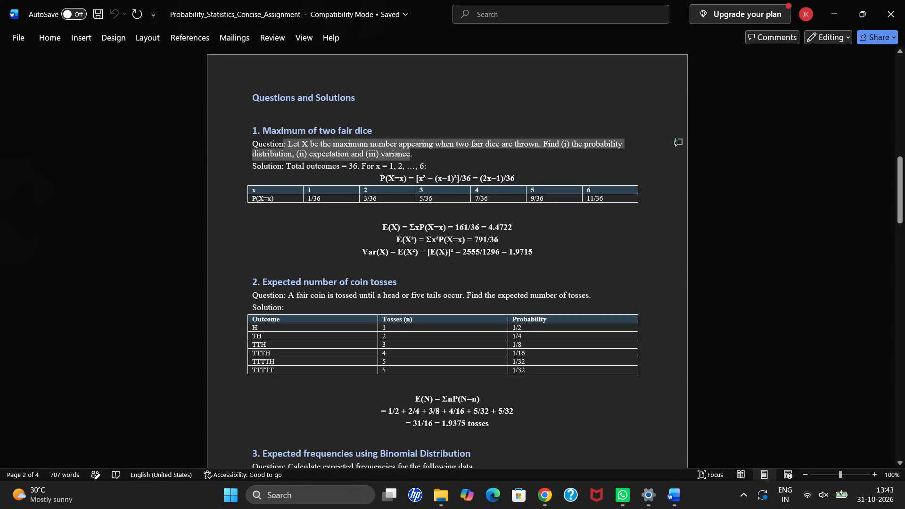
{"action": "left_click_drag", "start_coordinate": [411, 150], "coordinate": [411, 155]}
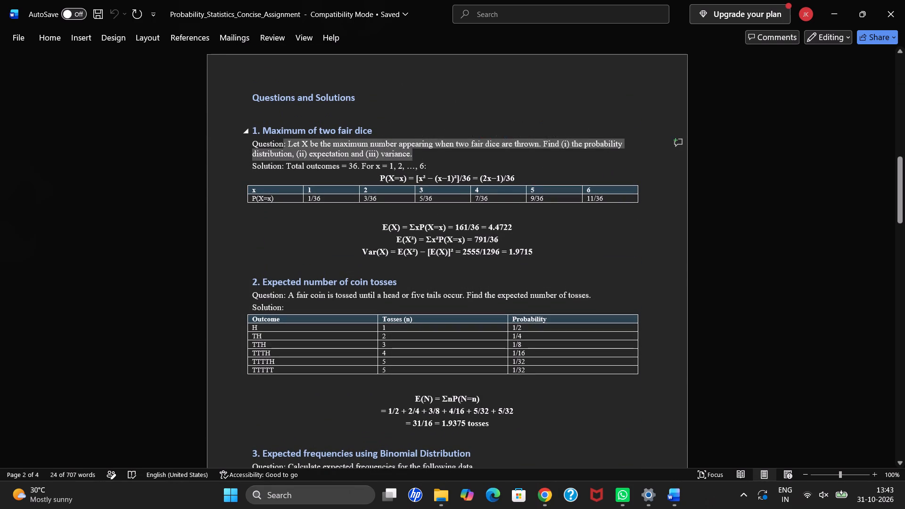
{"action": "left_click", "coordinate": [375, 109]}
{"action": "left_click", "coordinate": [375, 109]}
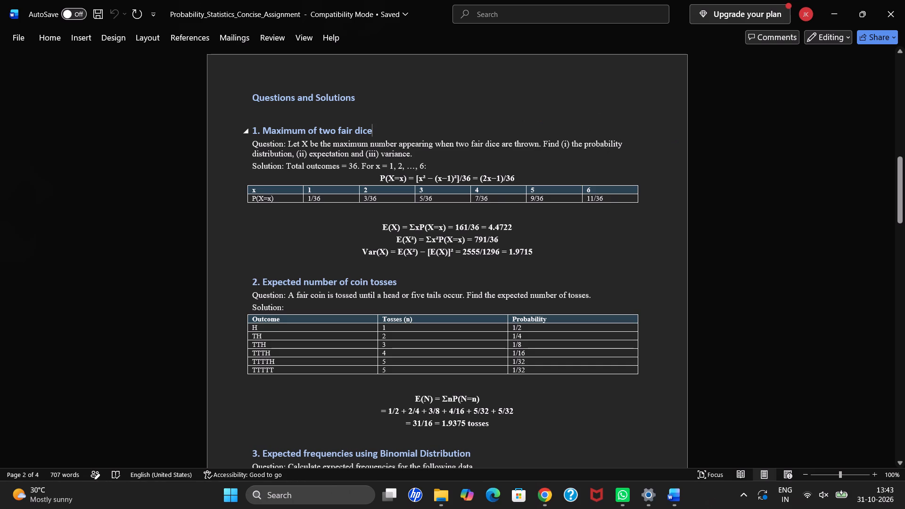
Delete the heading "1. Maximum of two fair dice" and put "1." in front of its question text.
{"action": "left_click_drag", "start_coordinate": [381, 131], "coordinate": [249, 121]}
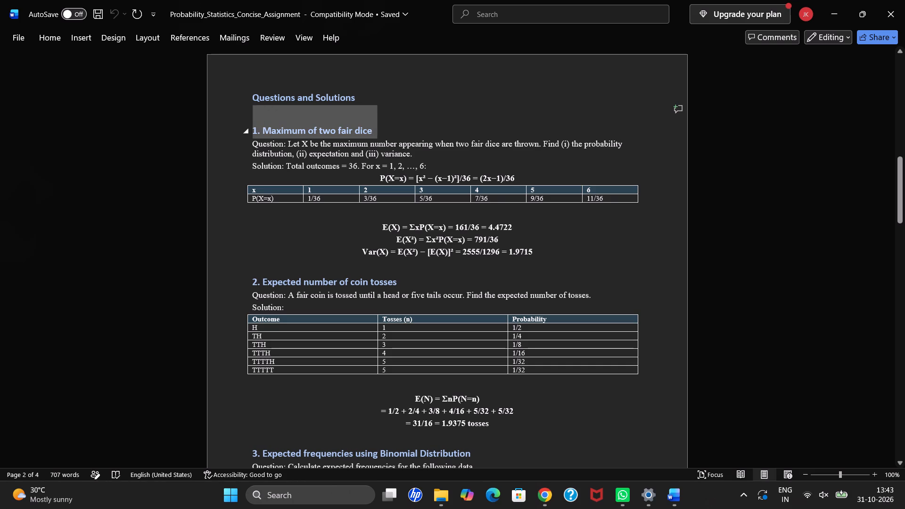
{"action": "left_click_drag", "start_coordinate": [249, 121], "coordinate": [239, 123]}
{"action": "key", "text": "BackSpace"}
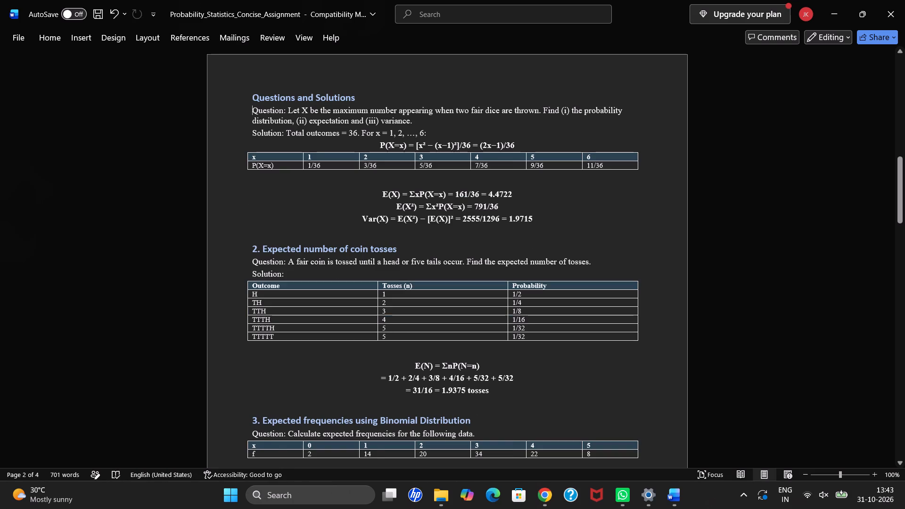
{"action": "key", "text": "1"}
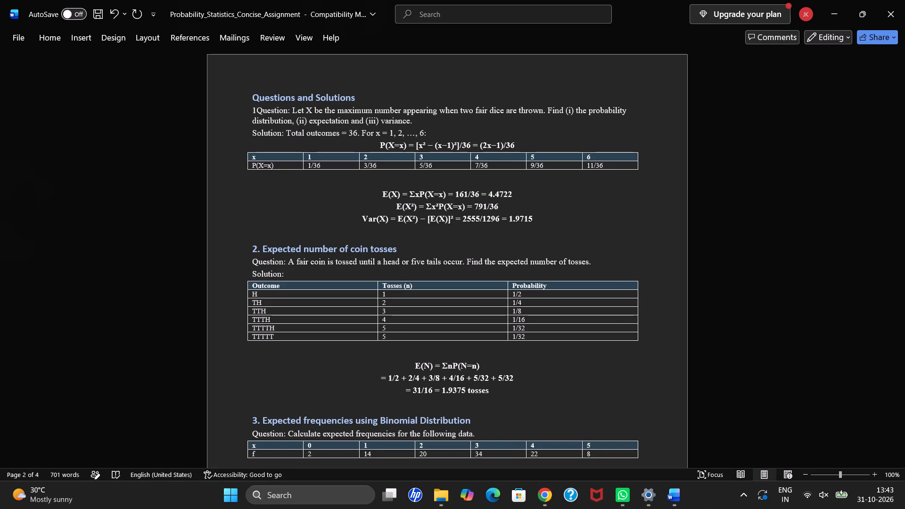
{"action": "key", "text": "period"}
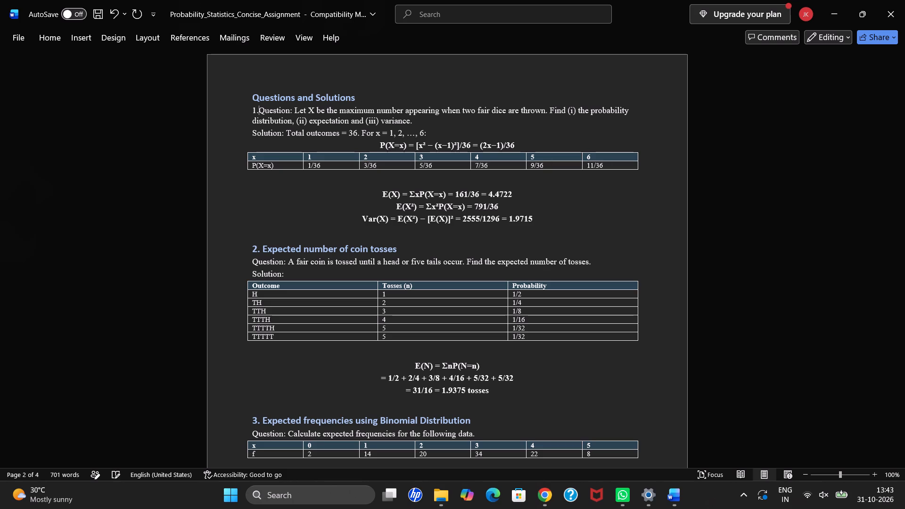
Remove the "Question:" label so that the first question starts with "1.Let X be the maximum number".
{"action": "left_click_drag", "start_coordinate": [292, 108], "coordinate": [257, 108]}
{"action": "left_click", "coordinate": [257, 108]}
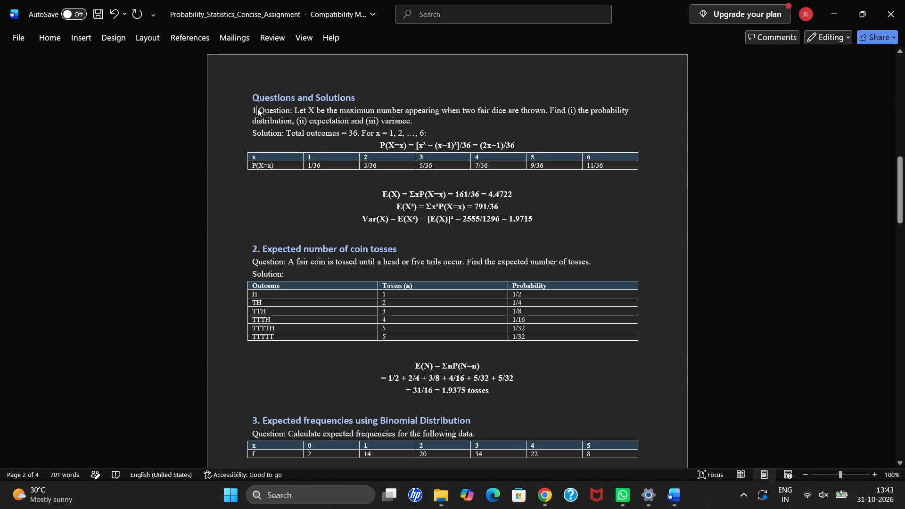
{"action": "left_click", "coordinate": [295, 110]}
{"action": "key", "text": "BackSpace"}
{"action": "key", "text": "BackSpace"}
{"action": "key", "text": "BackSpace"}
{"action": "key", "text": "BackSpace"}
{"action": "key", "text": "BackSpace"}
{"action": "key", "text": "BackSpace"}
{"action": "key", "text": "BackSpace"}
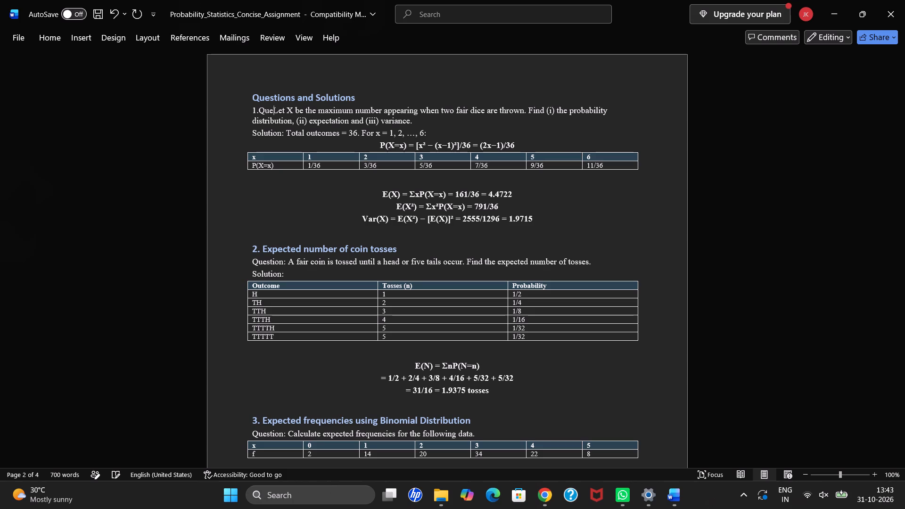
{"action": "key", "text": "BackSpace"}
{"action": "key", "text": "BackSpace"}
{"action": "key", "text": "BackSpace"}
Delete the heading text "2. Expected number of coin tosses" above the second question.
{"action": "key", "text": "Down"}
{"action": "key", "text": "Down"}
{"action": "key", "text": "Down"}
{"action": "key", "text": "Down"}
{"action": "key", "text": "Down"}
{"action": "key", "text": "Down"}
{"action": "key", "text": "Down"}
{"action": "key", "text": "Down"}
{"action": "key", "text": "Down"}
{"action": "key", "text": "Down"}
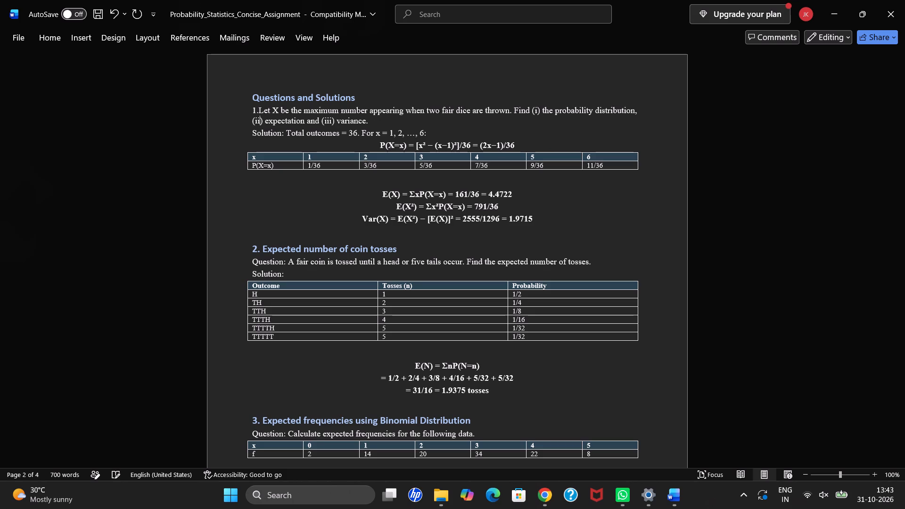
{"action": "key", "text": "Left"}
{"action": "key", "text": "Left"}
{"action": "key", "text": "Left"}
{"action": "key", "text": "Down"}
{"action": "key", "text": "BackSpace"}
{"action": "key", "text": "BackSpace"}
{"action": "key", "text": "BackSpace"}
{"action": "key", "text": "BackSpace"}
{"action": "key", "text": "BackSpace"}
{"action": "key", "text": "BackSpace"}
{"action": "key", "text": "BackSpace"}
{"action": "key", "text": "BackSpace"}
{"action": "key", "text": "BackSpace"}
{"action": "key", "text": "BackSpace"}
{"action": "key", "text": "BackSpace"}
{"action": "key", "text": "BackSpace"}
{"action": "key", "text": "BackSpace"}
{"action": "key", "text": "BackSpace"}
{"action": "key", "text": "BackSpace"}
{"action": "key", "text": "BackSpace"}
{"action": "key", "text": "BackSpace"}
{"action": "key", "text": "BackSpace"}
{"action": "key", "text": "BackSpace"}
{"action": "key", "text": "BackSpace"}
{"action": "key", "text": "BackSpace"}
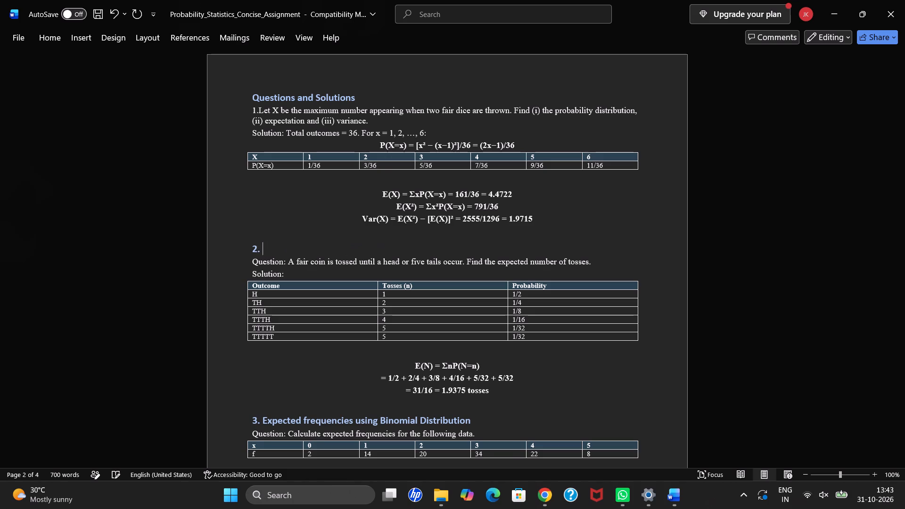
{"action": "key", "text": "BackSpace"}
{"action": "key", "text": "BackSpace"}
{"action": "key", "text": "BackSpace"}
{"action": "key", "text": "Down"}
Put "2." in front of the fair-coin question and leave a single blank line above it.
{"action": "key", "text": "2"}
{"action": "key", "text": "period"}
{"action": "key", "text": "Left"}
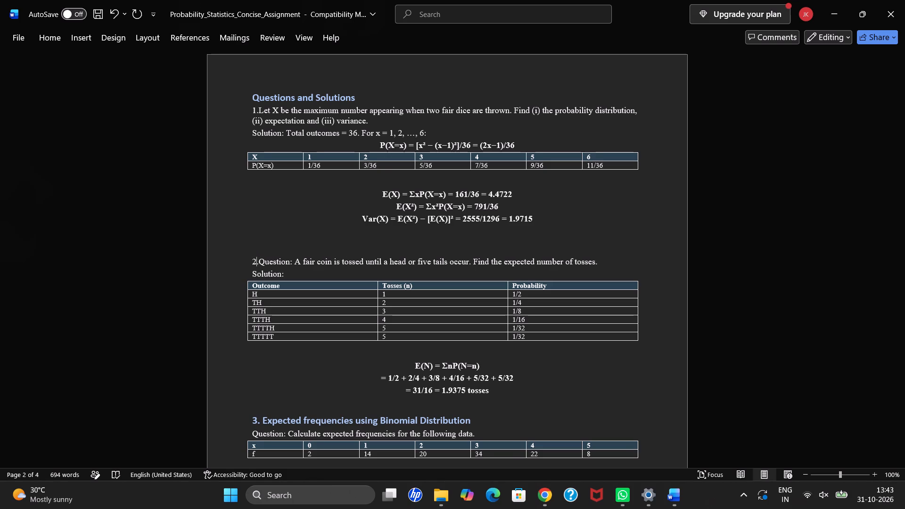
{"action": "key", "text": "Left"}
{"action": "key", "text": "BackSpace"}
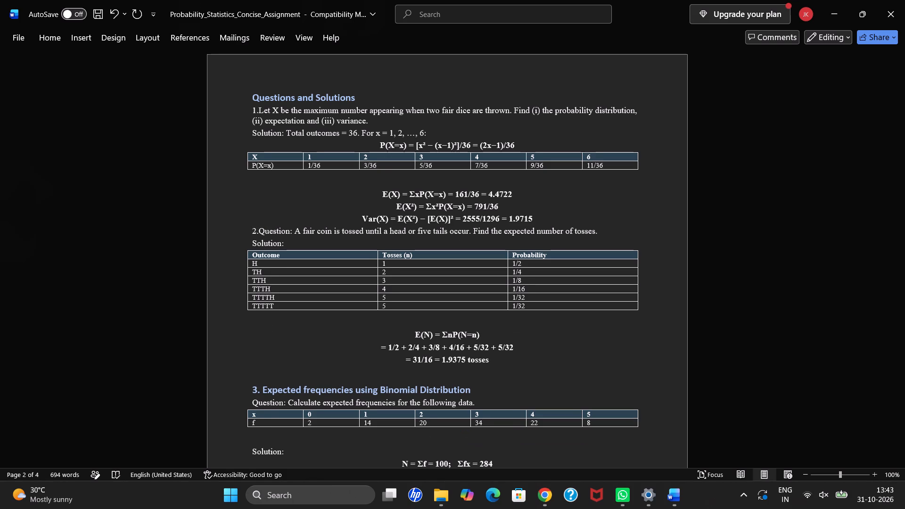
{"action": "key", "text": "Return"}
Delete the heading "3. Expected frequencies using Binomial Distribution" and put "3." in front of its question text.
{"action": "key", "text": "Down"}
{"action": "key", "text": "Down"}
{"action": "key", "text": "Down"}
{"action": "key", "text": "Down"}
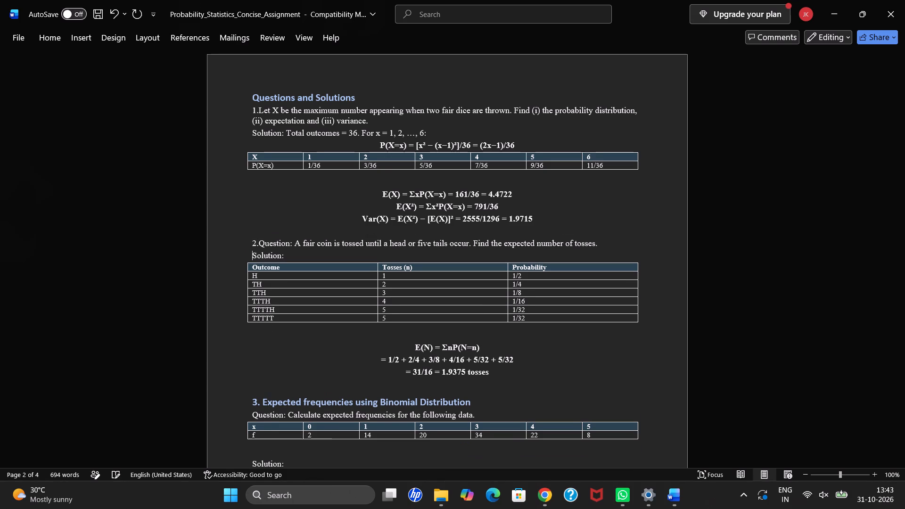
{"action": "key", "text": "Down"}
{"action": "key", "text": "Down"}
{"action": "key", "text": "Down"}
{"action": "key", "text": "Down"}
{"action": "key", "text": "Down"}
{"action": "key", "text": "Down"}
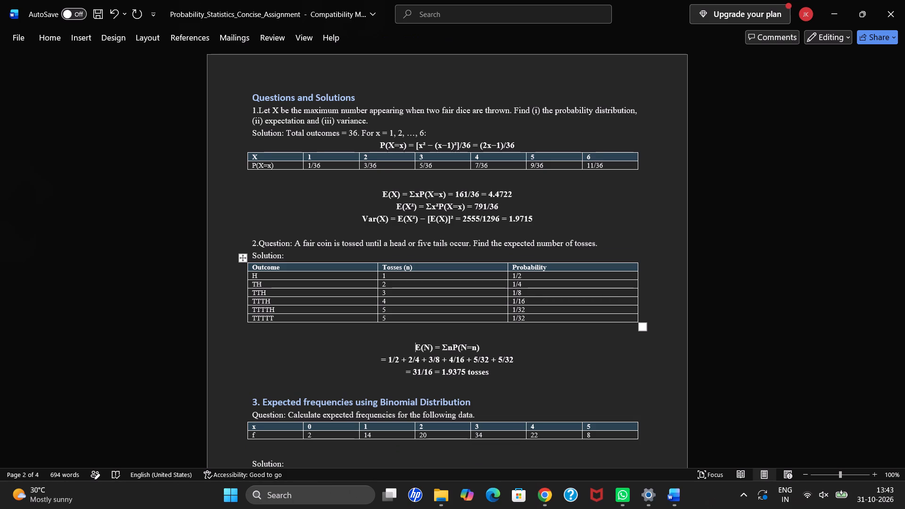
{"action": "key", "text": "Down"}
{"action": "key", "text": "Down"}
{"action": "key", "text": "Down"}
{"action": "key", "text": "Left"}
{"action": "key", "text": "Down"}
{"action": "key", "text": "BackSpace"}
{"action": "key", "text": "BackSpace"}
{"action": "key", "text": "BackSpace"}
{"action": "key", "text": "BackSpace"}
{"action": "key", "text": "BackSpace"}
{"action": "key", "text": "BackSpace"}
{"action": "key", "text": "BackSpace"}
{"action": "key", "text": "BackSpace"}
{"action": "key", "text": "BackSpace"}
{"action": "key", "text": "BackSpace"}
{"action": "key", "text": "BackSpace"}
{"action": "key", "text": "BackSpace"}
{"action": "key", "text": "BackSpace"}
{"action": "key", "text": "BackSpace"}
{"action": "key", "text": "BackSpace"}
{"action": "key", "text": "BackSpace"}
{"action": "key", "text": "BackSpace"}
{"action": "key", "text": "BackSpace"}
{"action": "key", "text": "BackSpace"}
{"action": "key", "text": "BackSpace"}
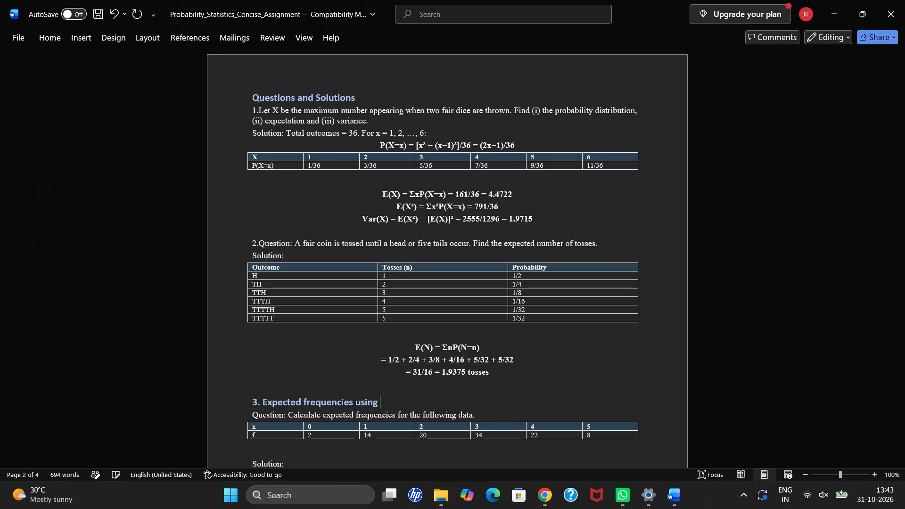
{"action": "key", "text": "BackSpace"}
{"action": "key", "text": "BackSpace"}
{"action": "key", "text": "BackSpace"}
{"action": "key", "text": "BackSpace"}
{"action": "key", "text": "BackSpace"}
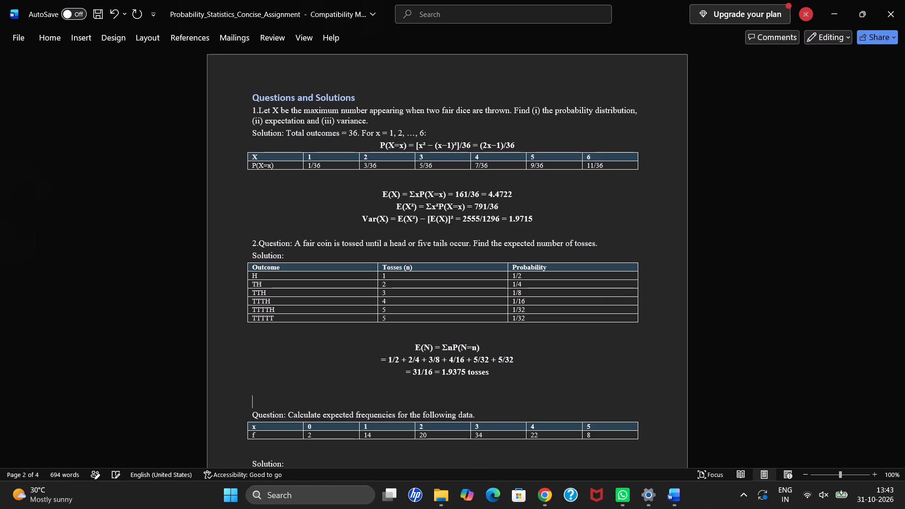
{"action": "key", "text": "Down"}
{"action": "key", "text": "3"}
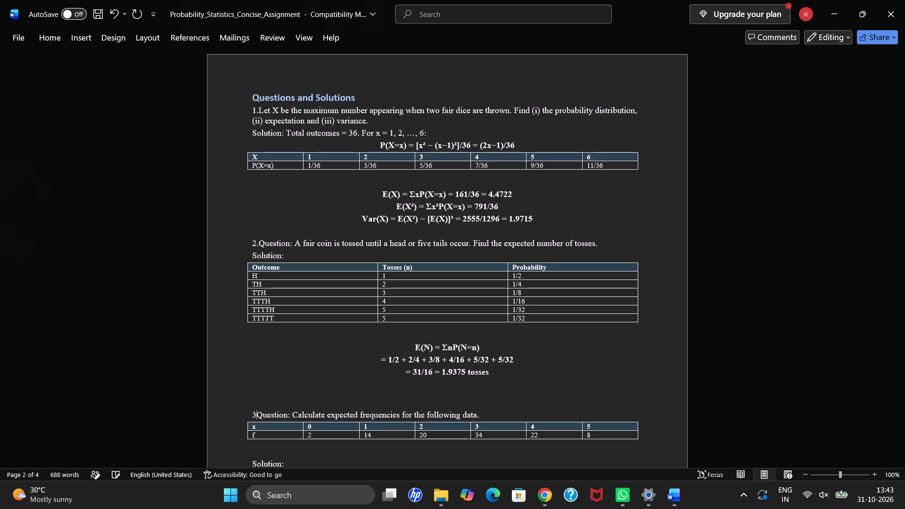
{"action": "key", "text": "period"}
Delete the heading "4. Mean and standard deviation of a normal distribution" and put "4." in front of its question text.
{"action": "key", "text": "Down"}
{"action": "key", "text": "Down"}
{"action": "key", "text": "Down"}
{"action": "key", "text": "Down"}
{"action": "key", "text": "Down"}
{"action": "key", "text": "Down"}
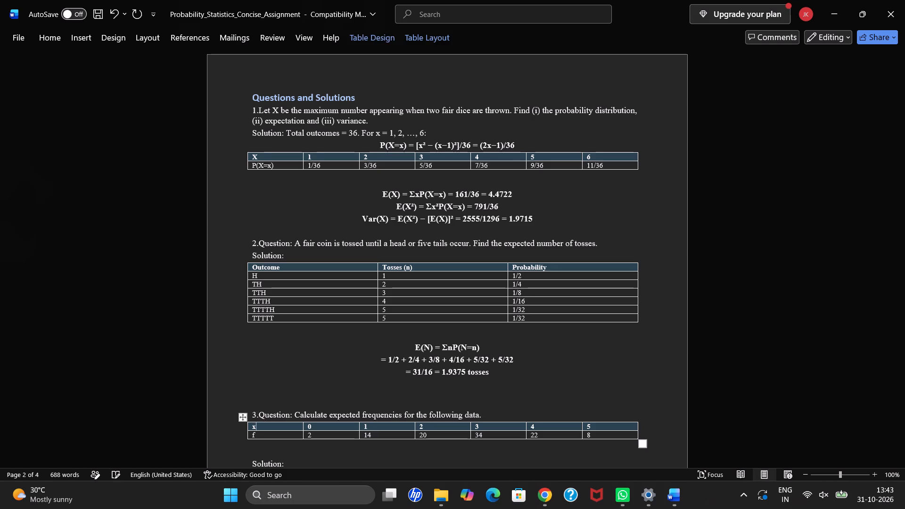
{"action": "key", "text": "Down"}
{"action": "key", "text": "Down"}
{"action": "key", "text": "Down"}
{"action": "key", "text": "Down"}
{"action": "key", "text": "Down"}
{"action": "key", "text": "Down"}
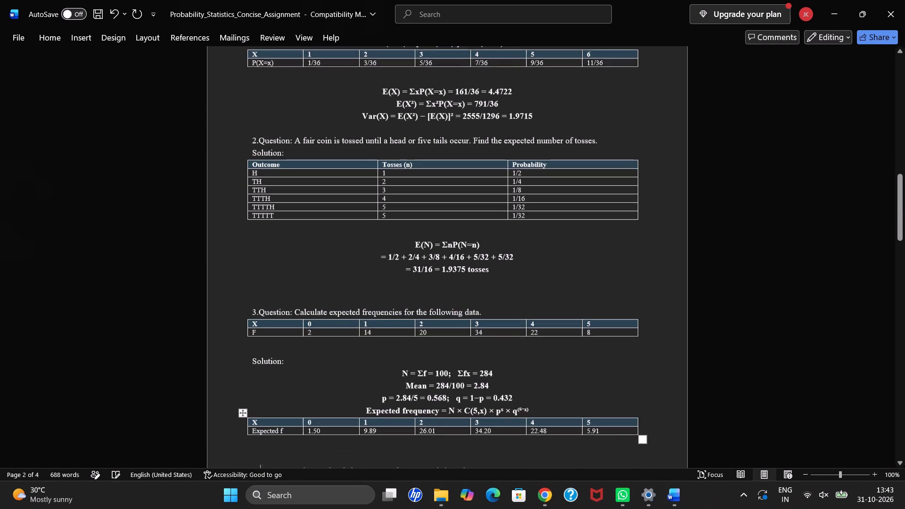
{"action": "key", "text": "Down"}
{"action": "key", "text": "Left"}
{"action": "key", "text": "Left"}
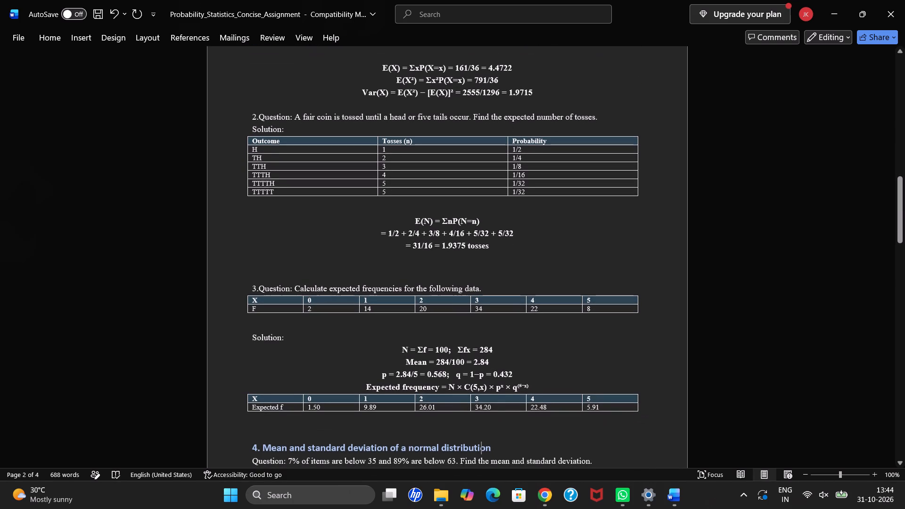
{"action": "key", "text": "BackSpace"}
{"action": "key", "text": "BackSpace"}
{"action": "key", "text": "BackSpace"}
{"action": "key", "text": "BackSpace"}
{"action": "key", "text": "BackSpace"}
{"action": "key", "text": "BackSpace"}
{"action": "key", "text": "BackSpace"}
{"action": "key", "text": "BackSpace"}
{"action": "key", "text": "BackSpace"}
{"action": "key", "text": "BackSpace"}
{"action": "key", "text": "BackSpace"}
{"action": "key", "text": "BackSpace"}
{"action": "key", "text": "BackSpace"}
{"action": "key", "text": "BackSpace"}
{"action": "key", "text": "BackSpace"}
{"action": "key", "text": "BackSpace"}
{"action": "key", "text": "BackSpace"}
{"action": "key", "text": "BackSpace"}
{"action": "key", "text": "BackSpace"}
{"action": "key", "text": "BackSpace"}
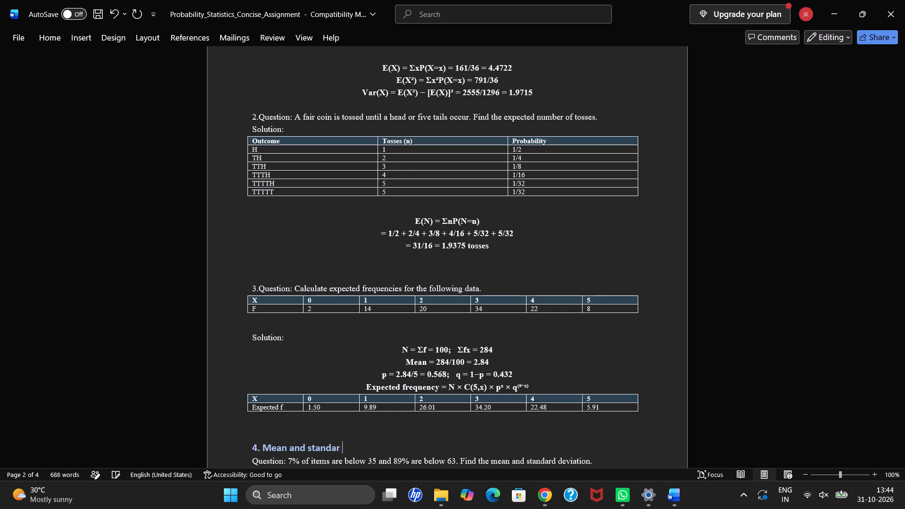
{"action": "key", "text": "Down"}
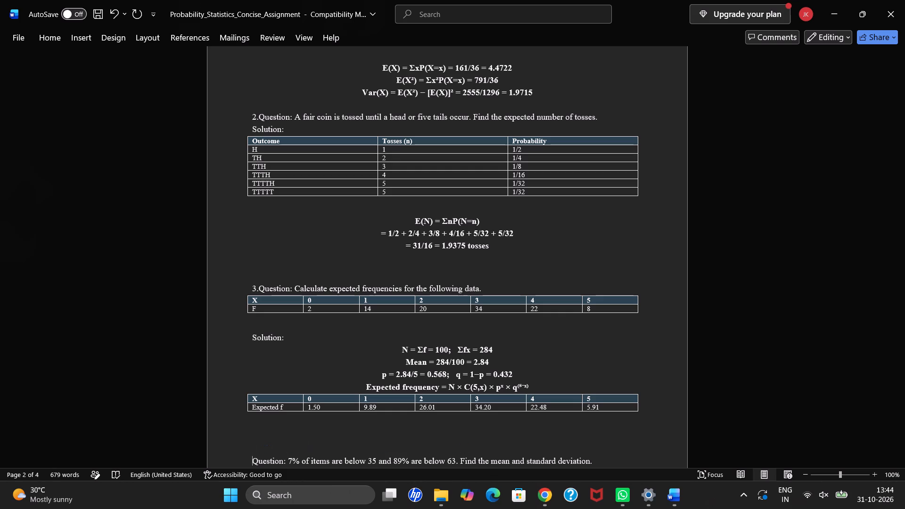
{"action": "key", "text": "4"}
{"action": "key", "text": "period"}
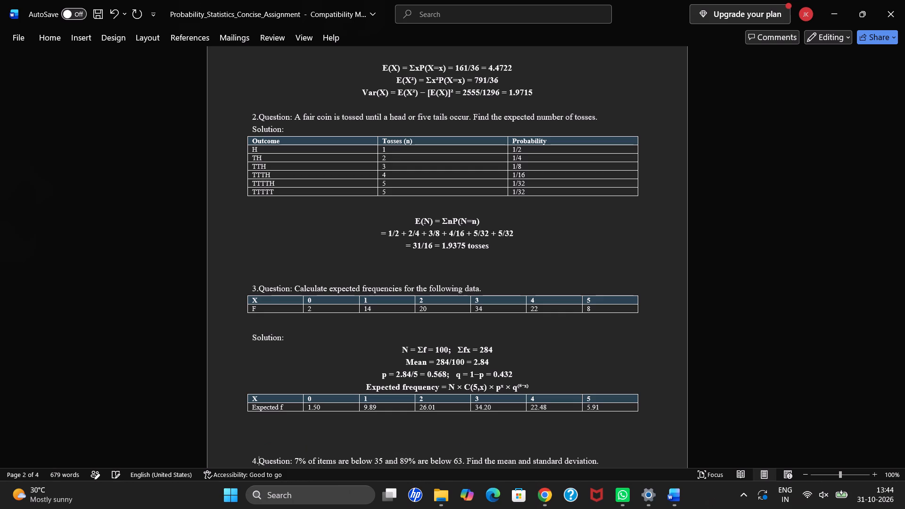
Replace the heading "5. Coefficient of correlation" with "5." in front of its question, keeping a blank line above.
{"action": "scroll", "coordinate": [295, 110], "scroll_direction": "down", "scroll_amount": 4}
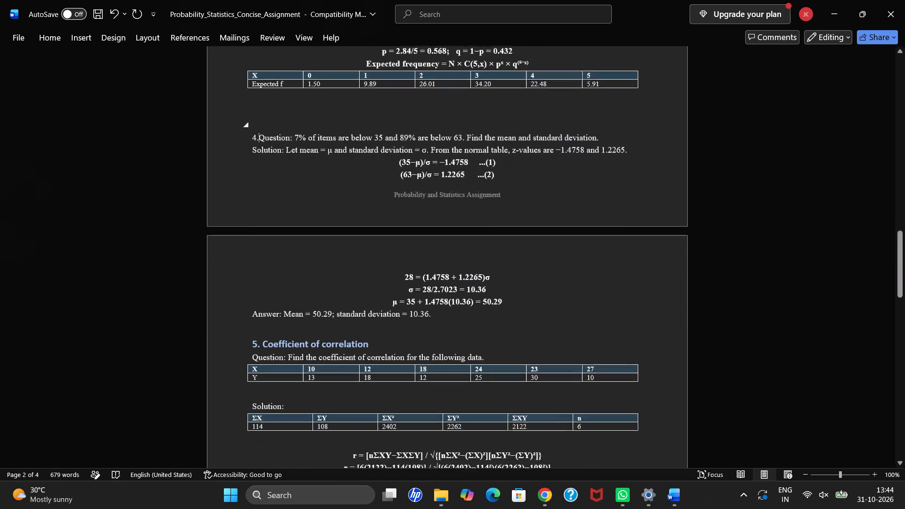
{"action": "scroll", "coordinate": [295, 110], "scroll_direction": "down", "scroll_amount": 1}
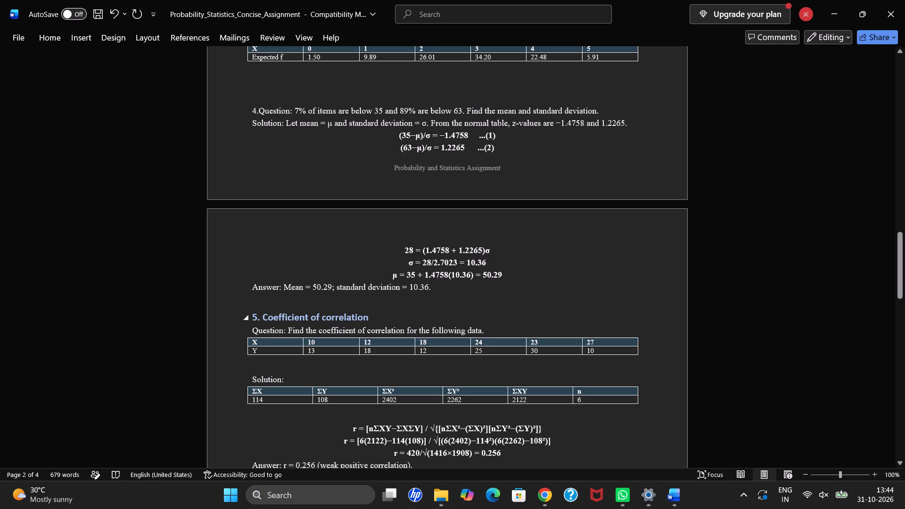
{"action": "left_click_drag", "start_coordinate": [373, 317], "coordinate": [241, 312]}
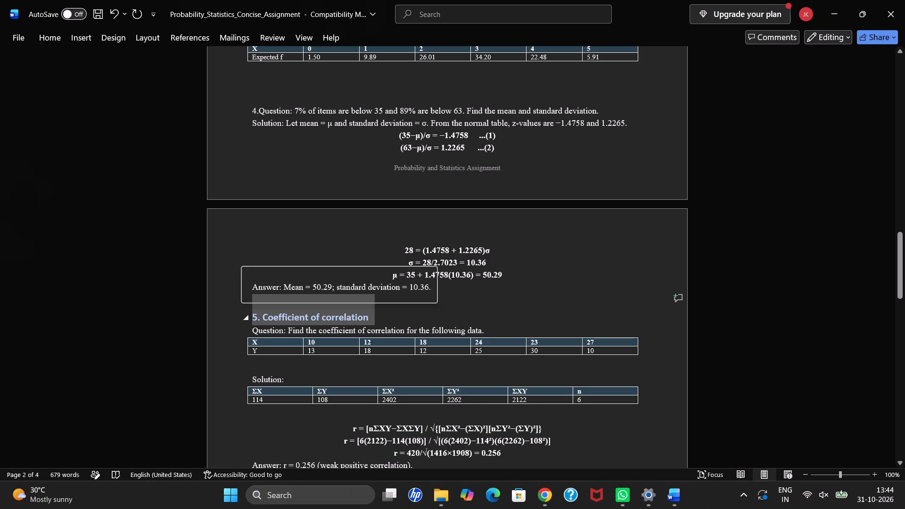
{"action": "key", "text": "BackSpace"}
{"action": "type", "text": "5."}
{"action": "key", "text": "Left"}
{"action": "key", "text": "Left"}
{"action": "key", "text": "Return"}
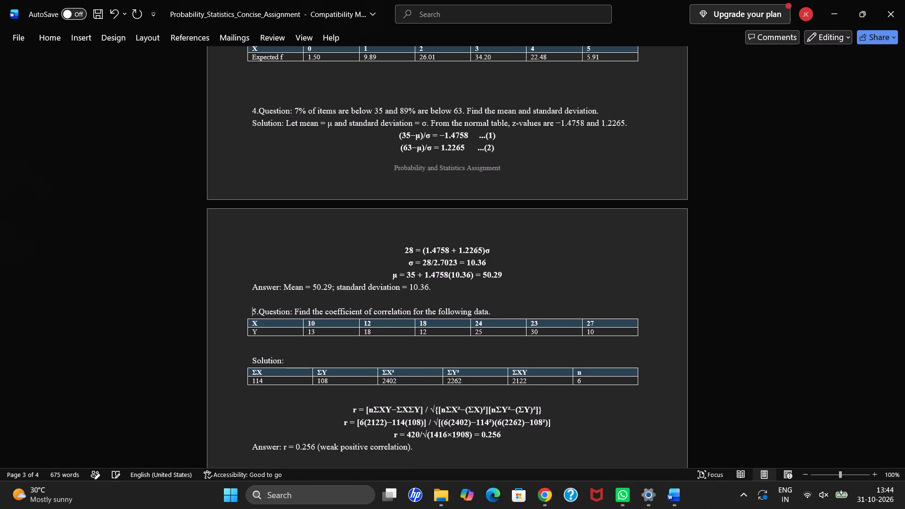
Replace the heading "6. Angle between two regression lines" with "6." in front of its question, keeping a blank line above.
{"action": "key", "text": "Down"}
{"action": "key", "text": "Down"}
{"action": "key", "text": "Down"}
{"action": "key", "text": "Down"}
{"action": "key", "text": "Down"}
{"action": "key", "text": "Down"}
{"action": "key", "text": "Down"}
{"action": "key", "text": "Down"}
{"action": "key", "text": "Down"}
{"action": "key", "text": "Down"}
{"action": "key", "text": "Down"}
{"action": "key", "text": "Down"}
{"action": "key", "text": "Down"}
{"action": "key", "text": "Down"}
{"action": "key", "text": "Down"}
{"action": "key", "text": "Down"}
{"action": "key", "text": "Down"}
{"action": "key", "text": "Down"}
{"action": "key", "text": "Down"}
{"action": "key", "text": "Down"}
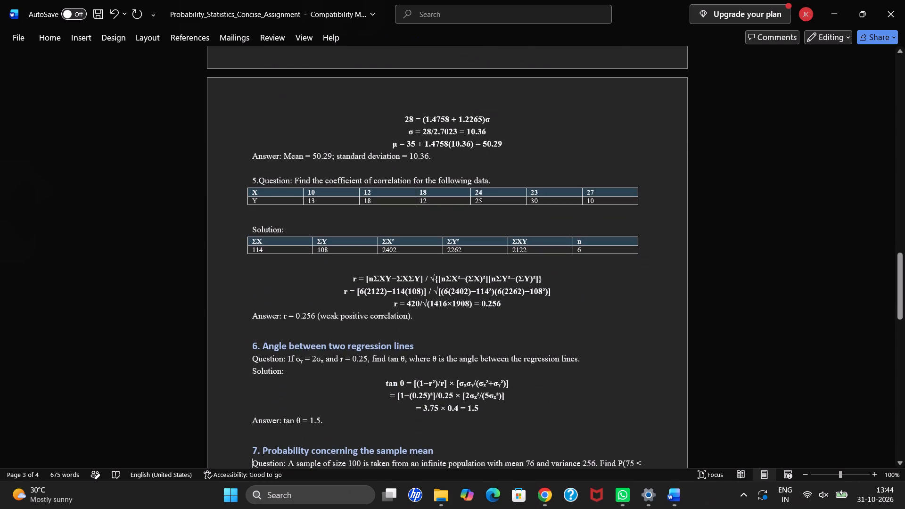
{"action": "double_click", "coordinate": [423, 345]}
{"action": "left_click_drag", "start_coordinate": [423, 345], "coordinate": [289, 334]}
{"action": "key", "text": "BackSpace"}
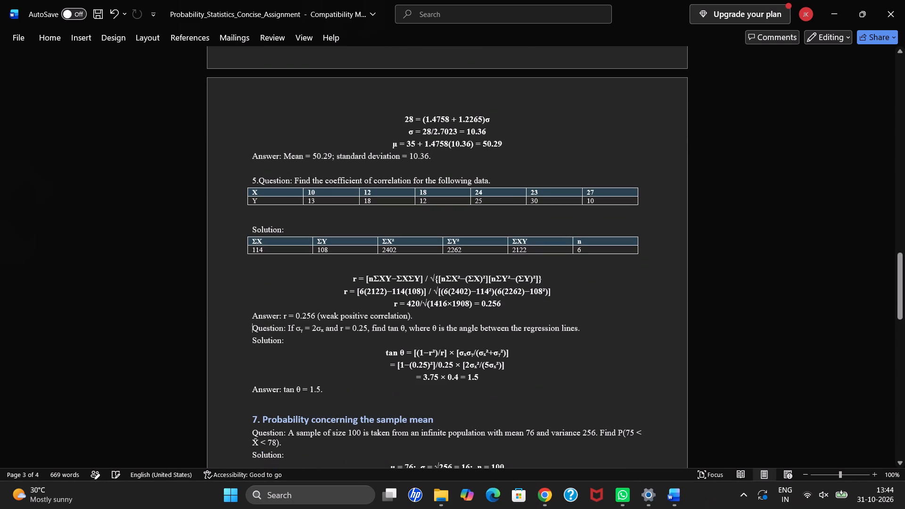
{"action": "type", "text": "6."}
{"action": "key", "text": "Left"}
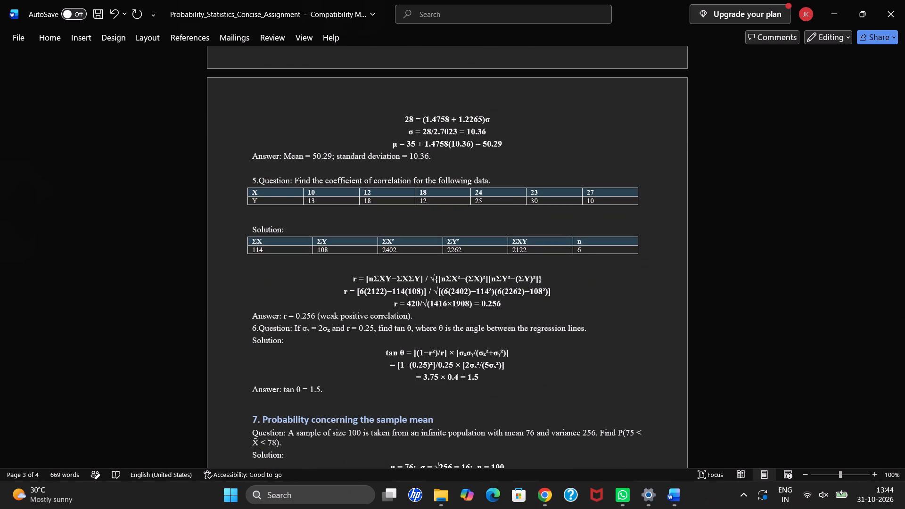
{"action": "key", "text": "Left"}
{"action": "key", "text": "Return"}
Replace the heading "7. Probability concerning the sample mean" with "7." in front of its question, keeping a blank line above.
{"action": "key", "text": "Down"}
{"action": "key", "text": "Down"}
{"action": "key", "text": "Down"}
{"action": "key", "text": "Down"}
{"action": "key", "text": "Down"}
{"action": "key", "text": "Down"}
{"action": "key", "text": "Down"}
{"action": "key", "text": "Down"}
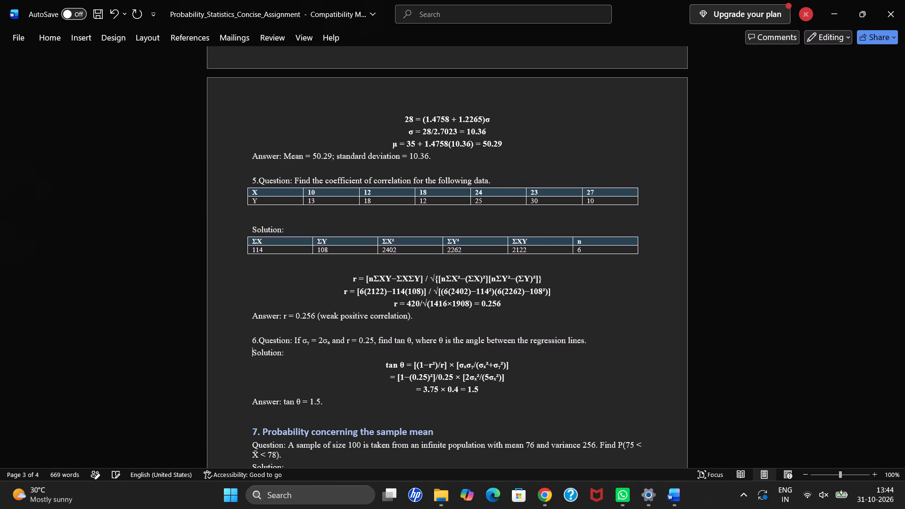
{"action": "scroll", "coordinate": [381, 424], "scroll_direction": "down", "scroll_amount": 3}
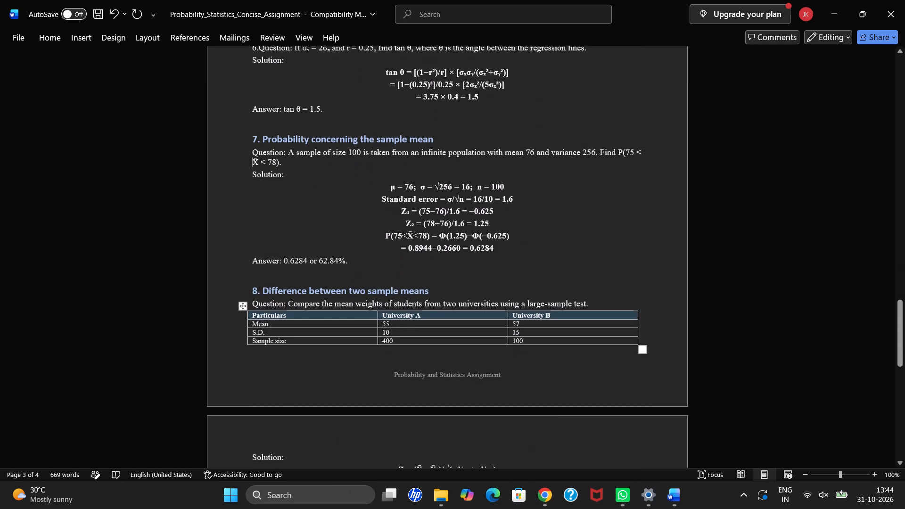
{"action": "left_click_drag", "start_coordinate": [445, 136], "coordinate": [255, 136]}
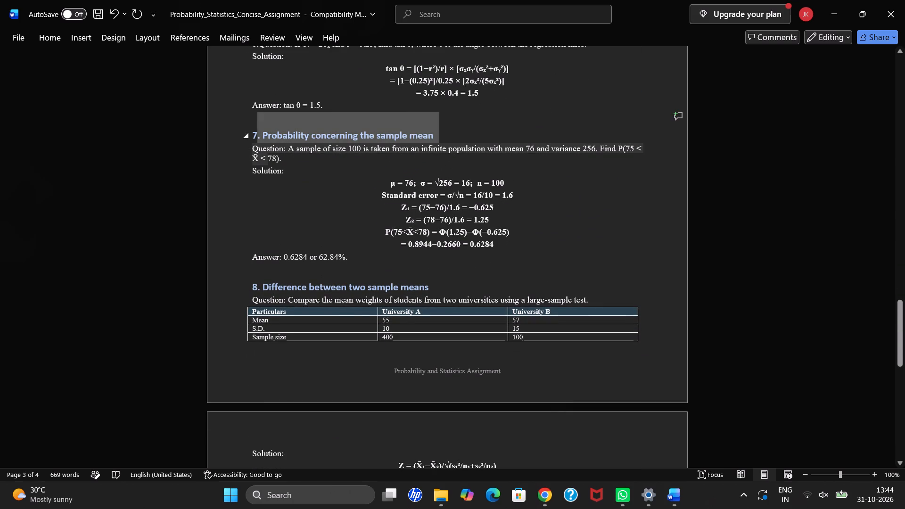
{"action": "left_click_drag", "start_coordinate": [255, 136], "coordinate": [251, 132]}
{"action": "key", "text": "BackSpace"}
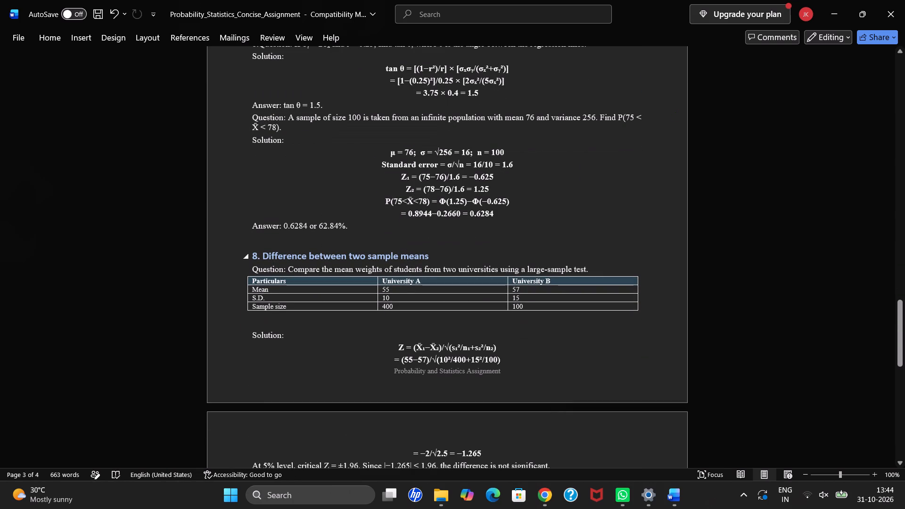
{"action": "type", "text": "7."}
{"action": "key", "text": "Left"}
{"action": "key", "text": "Left"}
{"action": "key", "text": "Return"}
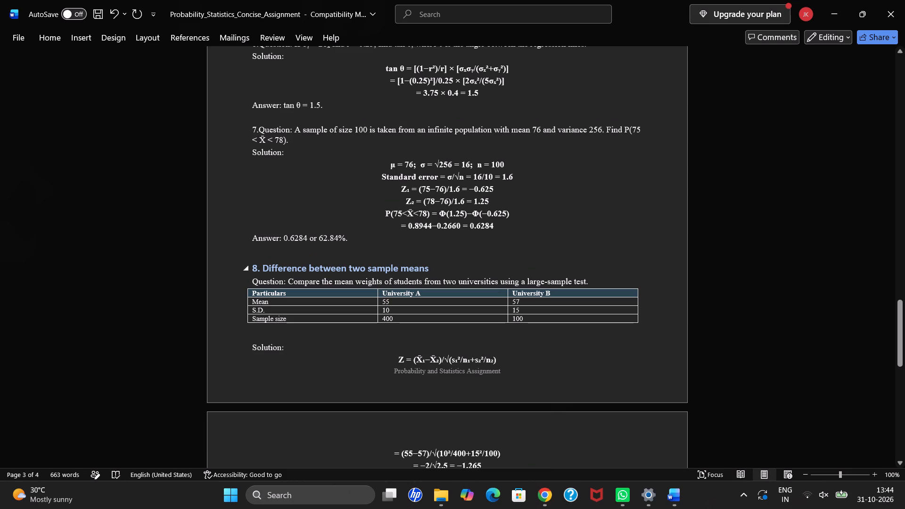
Replace the heading "8. Difference between two sample means" with "8." in front of its question, keeping a blank line above.
{"action": "left_click_drag", "start_coordinate": [433, 268], "coordinate": [310, 264]}
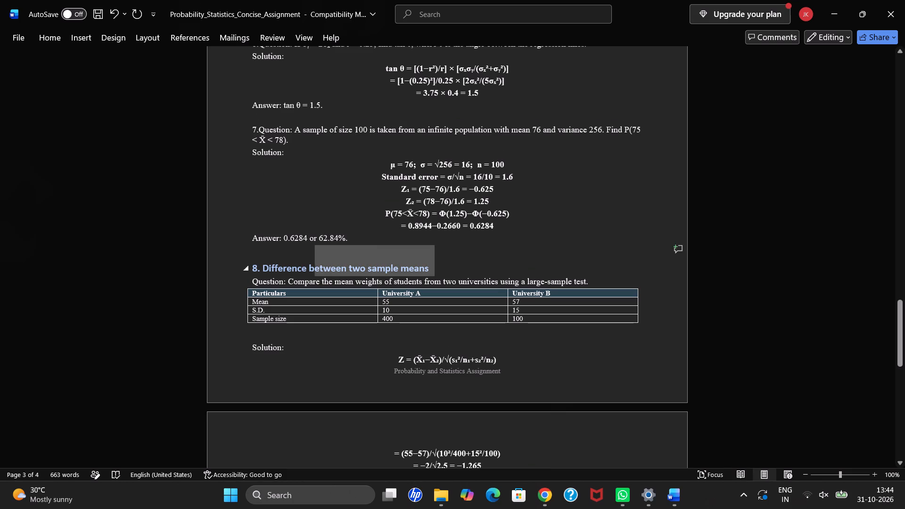
{"action": "left_click_drag", "start_coordinate": [310, 264], "coordinate": [252, 265]}
{"action": "key", "text": "BackSpace"}
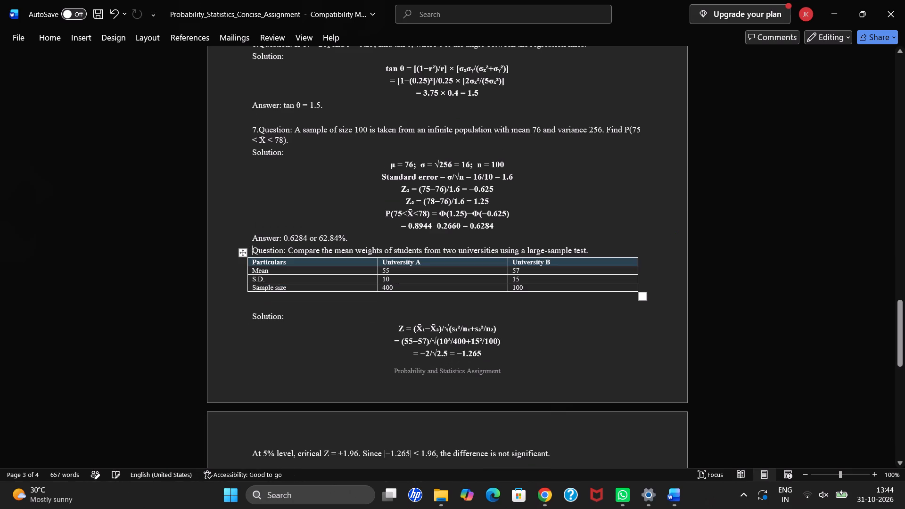
{"action": "type", "text": "8."}
{"action": "key", "text": "Left"}
{"action": "key", "text": "Left"}
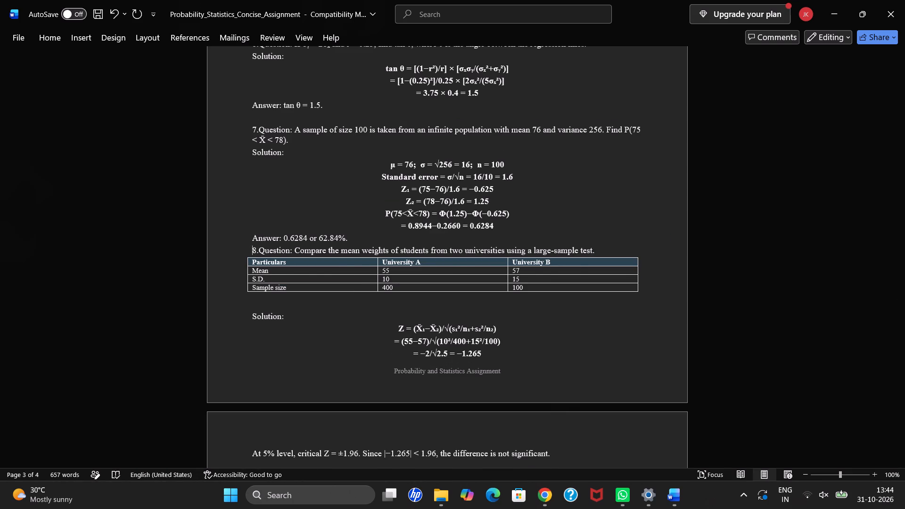
{"action": "key", "text": "Return"}
Replace the heading "9. Equality of variances for coal samples" with "9." in front of its question, keeping a blank line above.
{"action": "scroll", "coordinate": [252, 265], "scroll_direction": "down", "scroll_amount": 4}
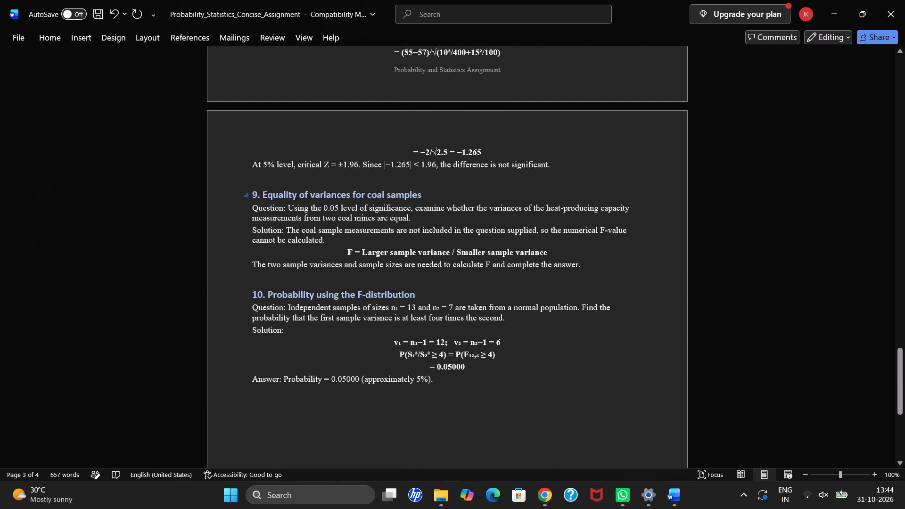
{"action": "left_click_drag", "start_coordinate": [423, 196], "coordinate": [240, 187]}
{"action": "key", "text": "BackSpace"}
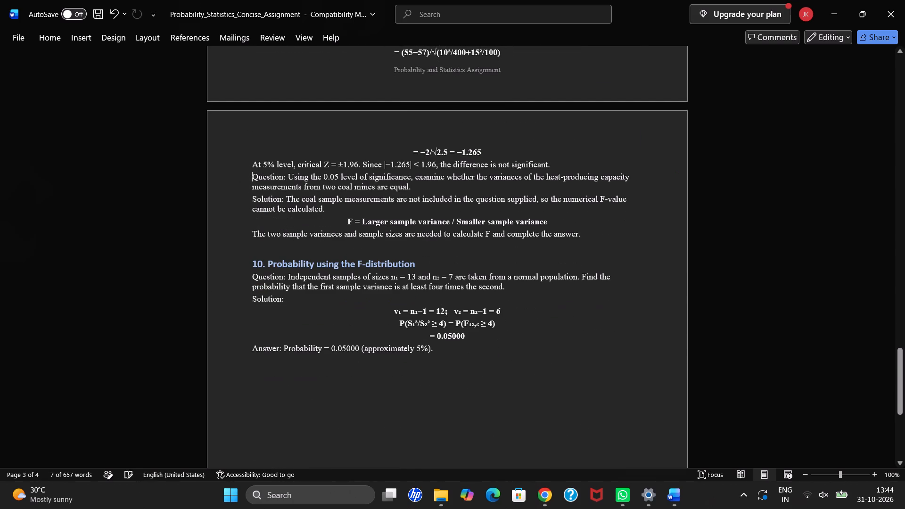
{"action": "type", "text": "9."}
{"action": "key", "text": "Left"}
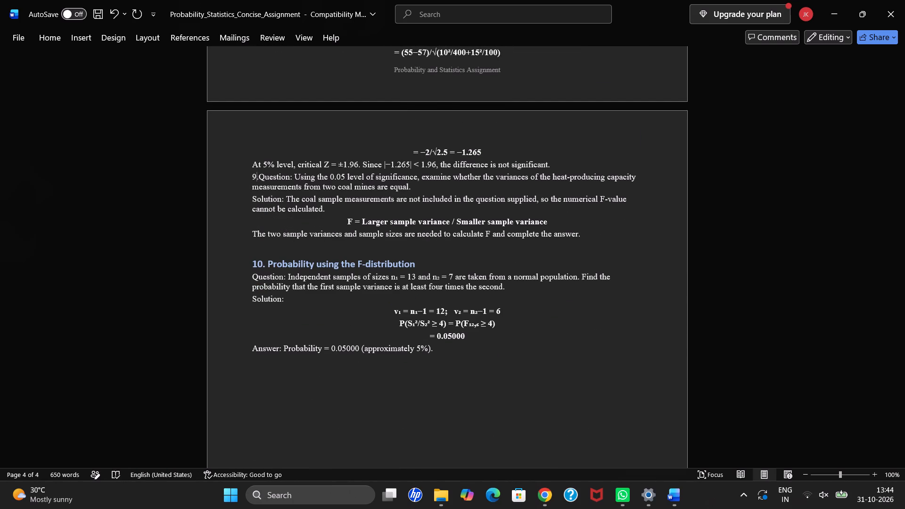
{"action": "key", "text": "Left"}
{"action": "key", "text": "Return"}
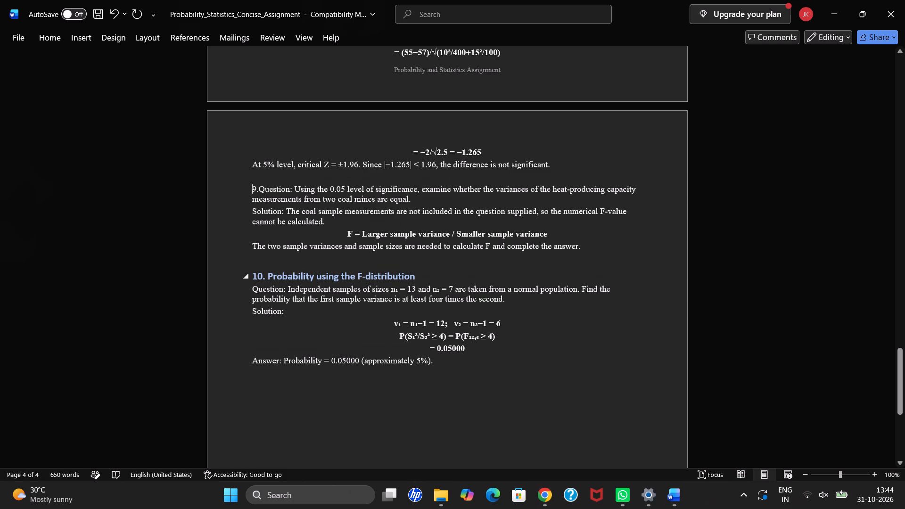
Replace the heading "10. Probability using the F-distribution" with "10." in front of its question, keeping a blank line above.
{"action": "left_click_drag", "start_coordinate": [422, 277], "coordinate": [234, 260]}
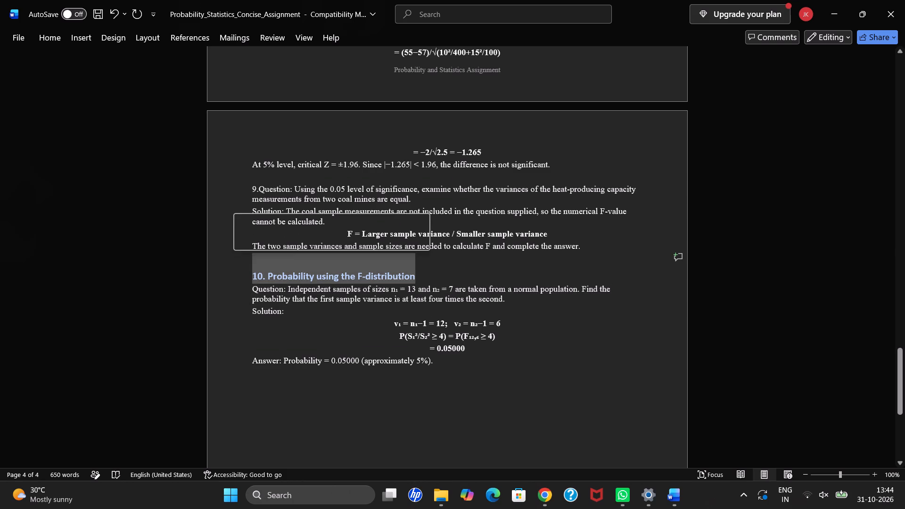
{"action": "key", "text": "BackSpace"}
{"action": "key", "text": "1"}
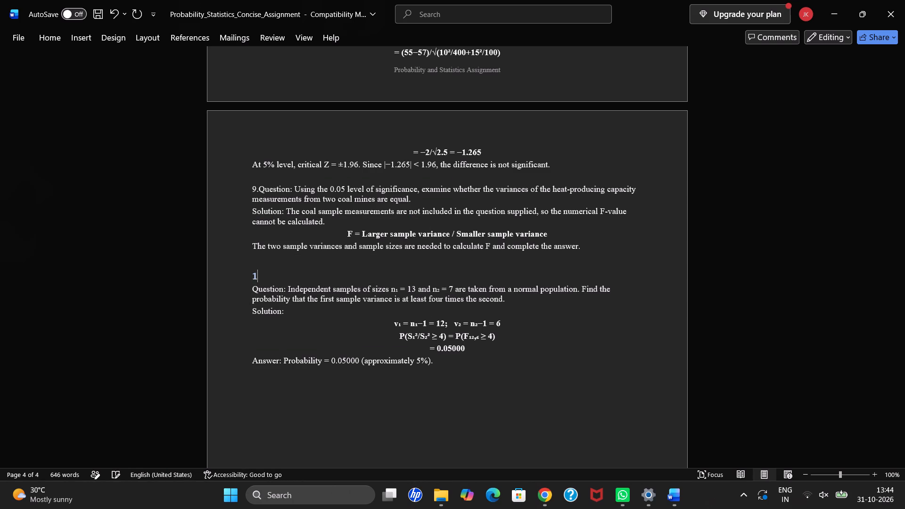
{"action": "key", "text": "BackSpace"}
{"action": "key", "text": "Down"}
{"action": "type", "text": "10"}
{"action": "key", "text": "period"}
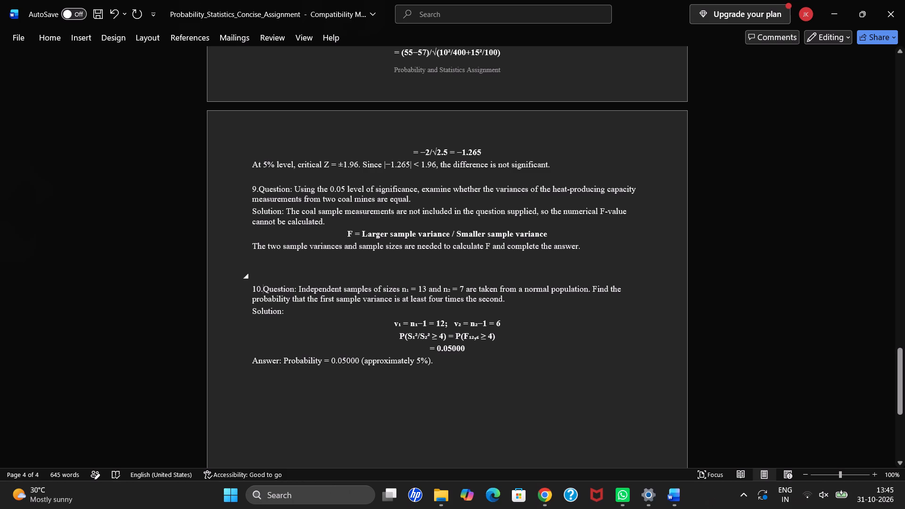
Insert a blank line between the "Questions and Solutions" heading and question 1.
{"action": "scroll", "coordinate": [467, 185], "scroll_direction": "up", "scroll_amount": 9}
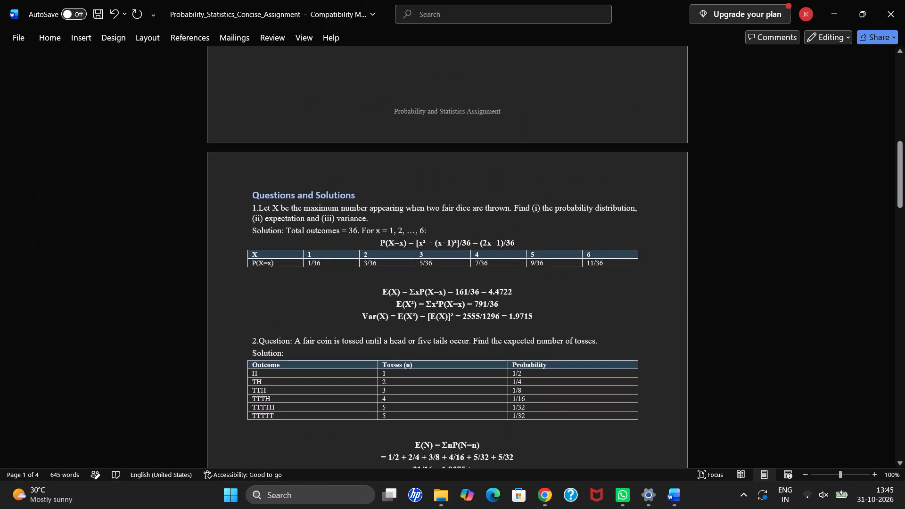
{"action": "left_click", "coordinate": [358, 193]}
{"action": "key", "text": "Return"}
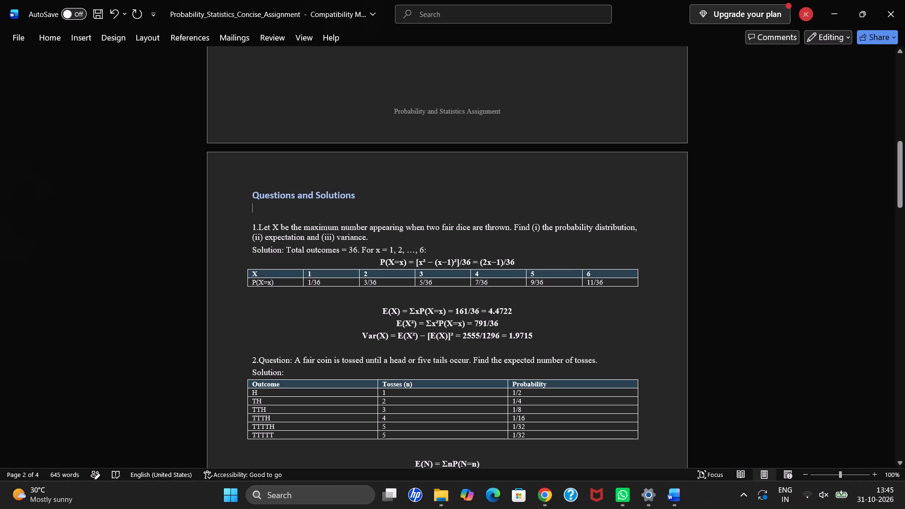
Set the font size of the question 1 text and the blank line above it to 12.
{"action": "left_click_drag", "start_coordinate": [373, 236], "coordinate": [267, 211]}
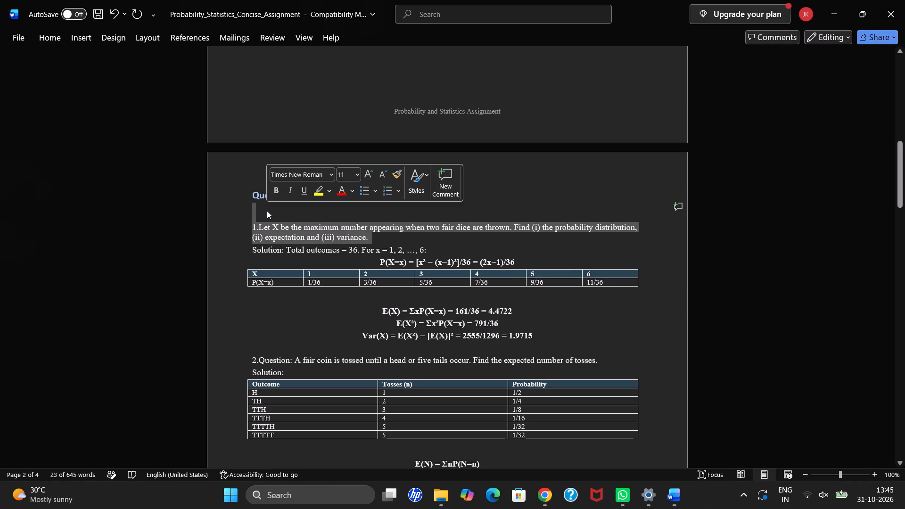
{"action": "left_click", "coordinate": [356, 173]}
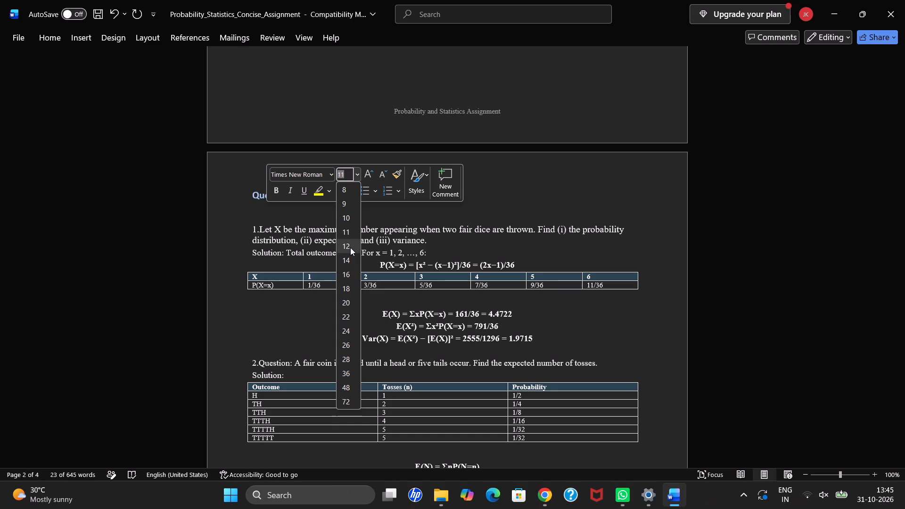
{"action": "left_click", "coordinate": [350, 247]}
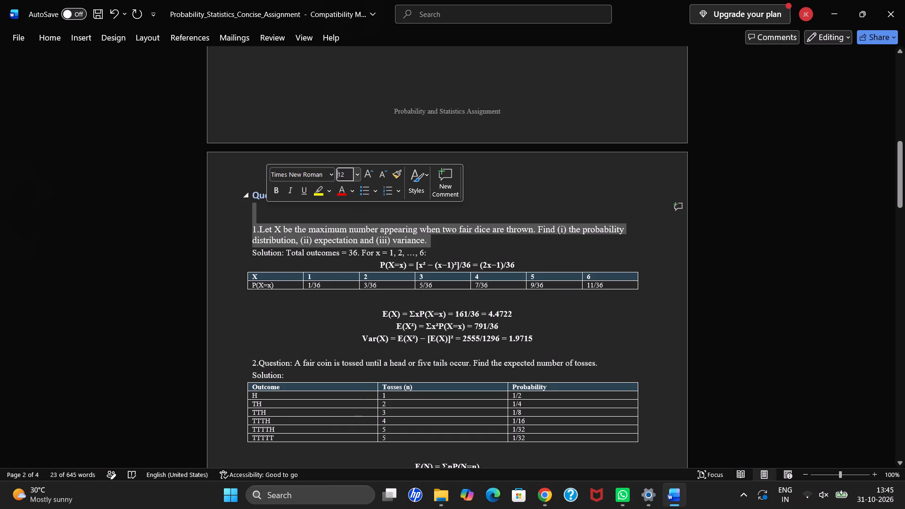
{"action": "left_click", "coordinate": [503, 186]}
Set the font size to 12 for everything below the "Questions and Solutions" heading, through the answer to question 10.
{"action": "left_click_drag", "start_coordinate": [255, 211], "coordinate": [261, 254]}
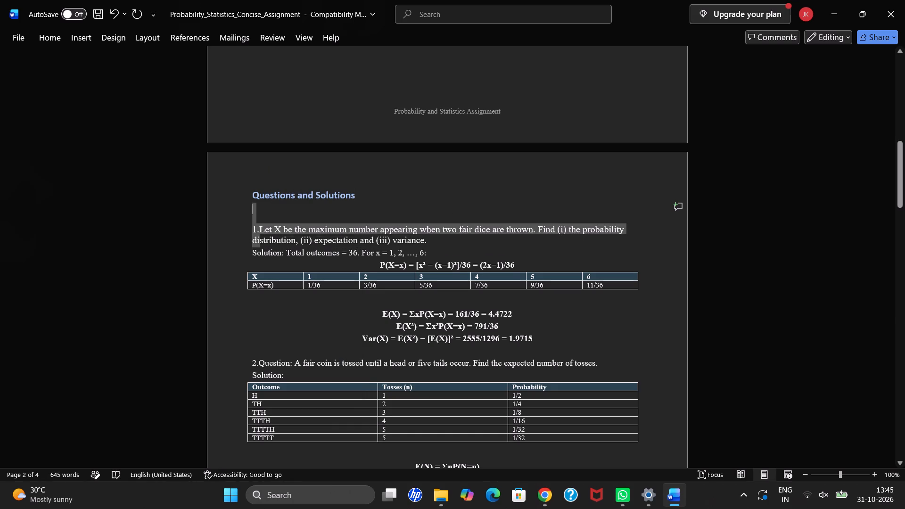
{"action": "left_click_drag", "start_coordinate": [261, 254], "coordinate": [397, 508]}
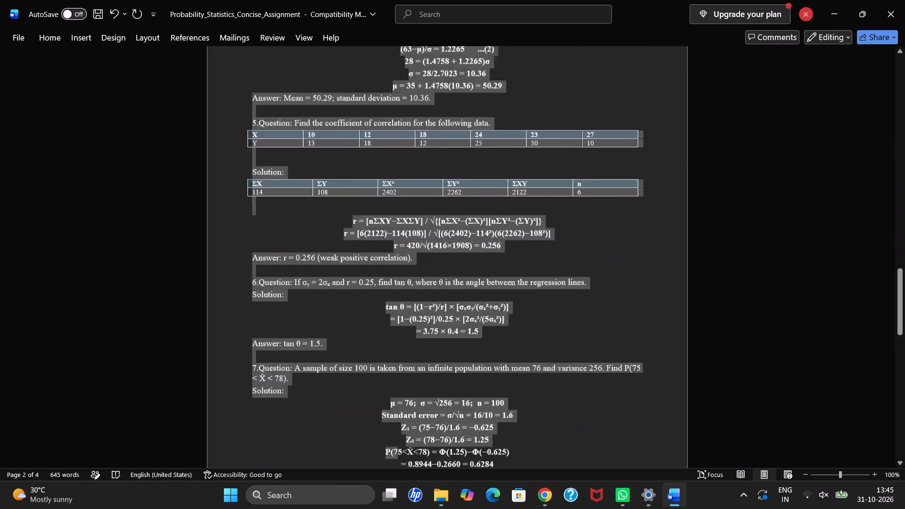
{"action": "left_click_drag", "start_coordinate": [397, 508], "coordinate": [451, 135]}
{"action": "left_click", "coordinate": [543, 97]}
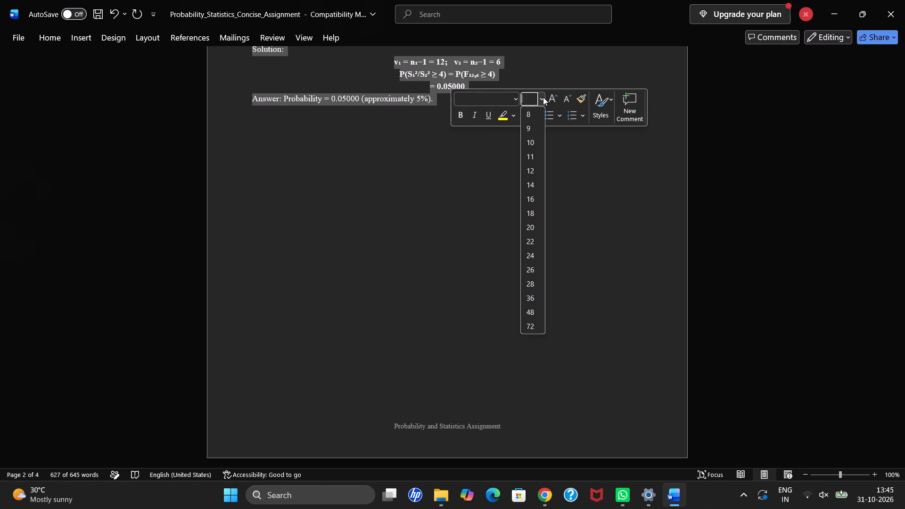
{"action": "left_click", "coordinate": [535, 173]}
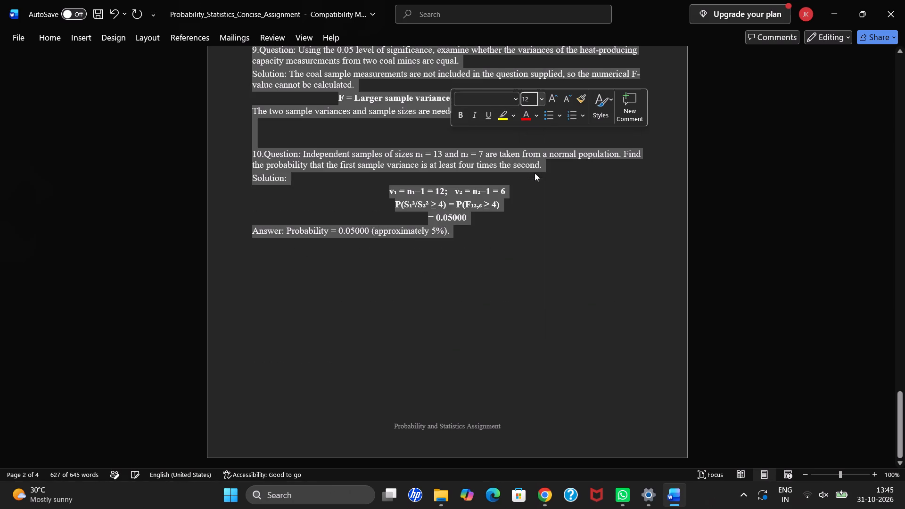
{"action": "left_click", "coordinate": [532, 240]}
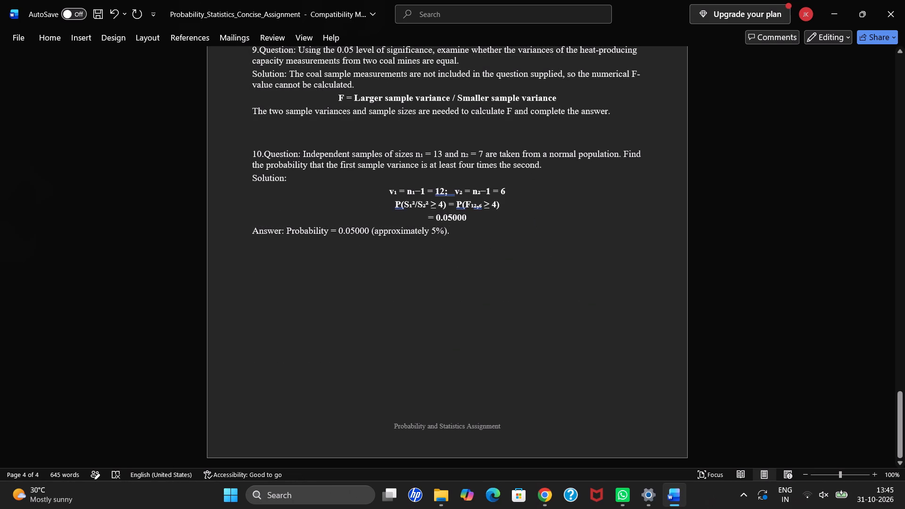
Look through the questions, solutions and tables across the pages to check the layout at the new font size.
{"action": "scroll", "coordinate": [425, 172], "scroll_direction": "up", "scroll_amount": 4}
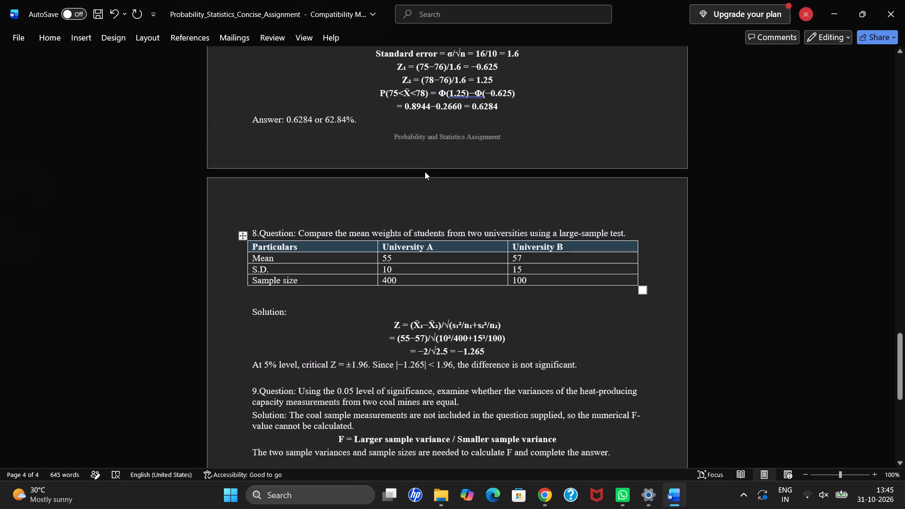
{"action": "scroll", "coordinate": [425, 172], "scroll_direction": "up", "scroll_amount": 8}
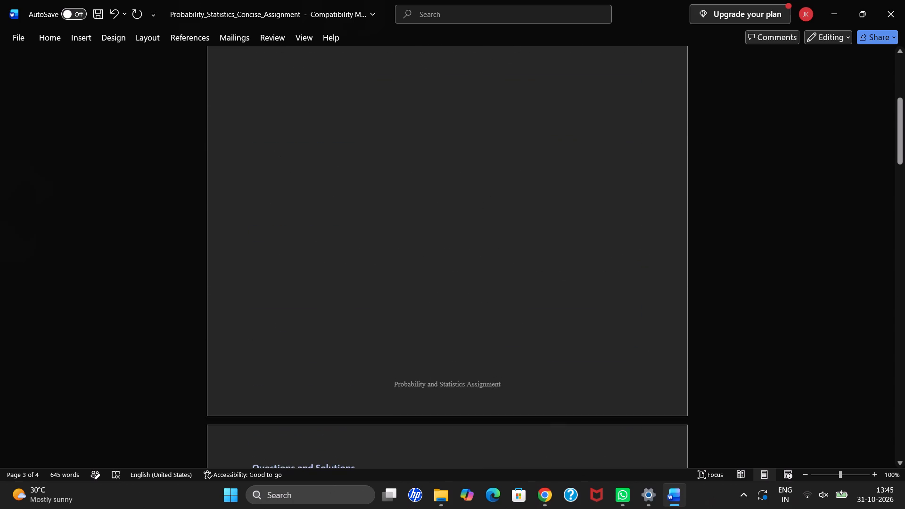
{"action": "scroll", "coordinate": [425, 172], "scroll_direction": "down", "scroll_amount": 2}
{"action": "scroll", "coordinate": [425, 172], "scroll_direction": "up", "scroll_amount": 4}
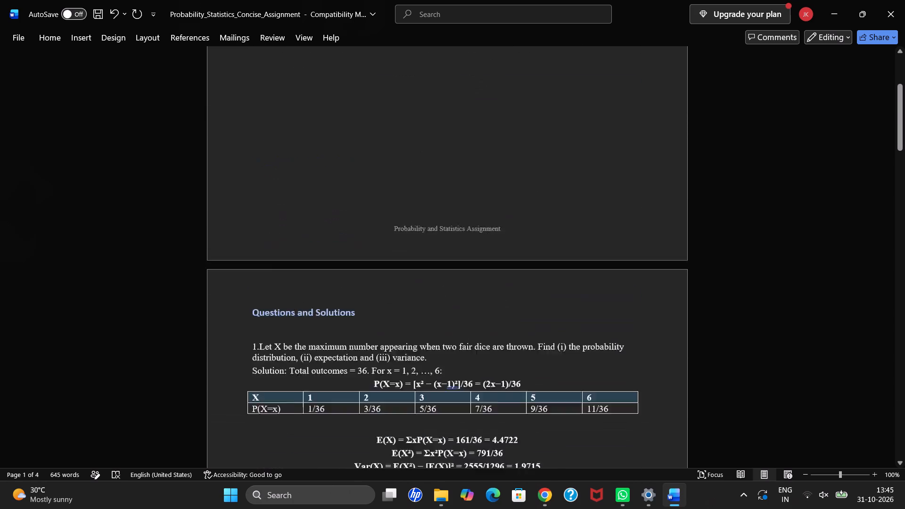
{"action": "scroll", "coordinate": [425, 172], "scroll_direction": "up", "scroll_amount": 2}
{"action": "scroll", "coordinate": [425, 172], "scroll_direction": "down", "scroll_amount": 5}
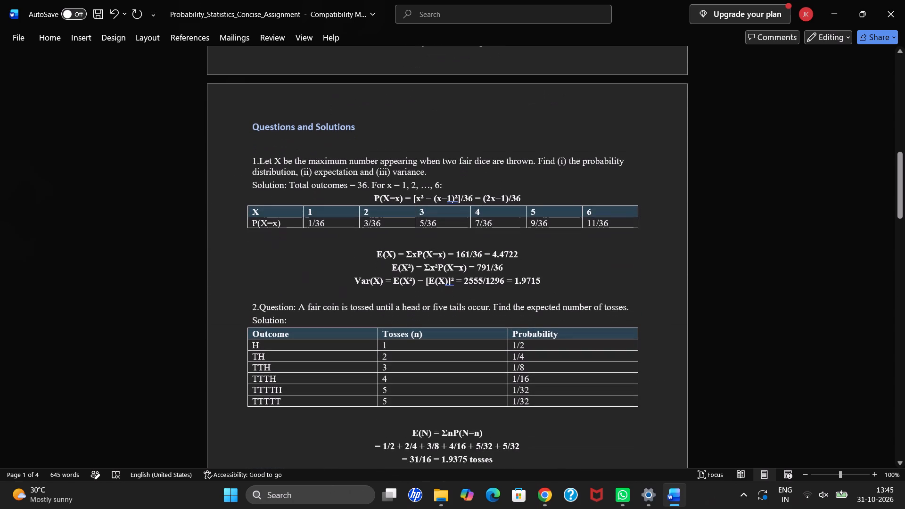
{"action": "scroll", "coordinate": [425, 172], "scroll_direction": "down", "scroll_amount": 2}
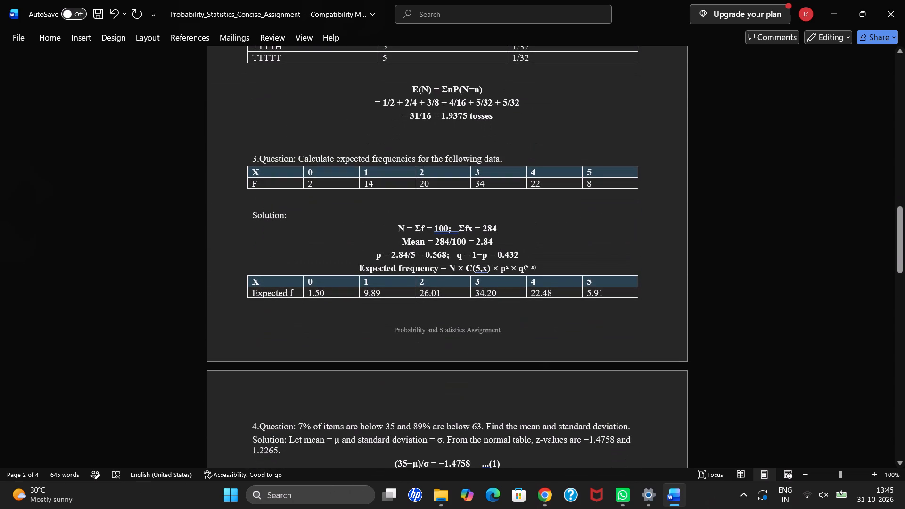
{"action": "scroll", "coordinate": [425, 172], "scroll_direction": "down", "scroll_amount": 1}
{"action": "scroll", "coordinate": [425, 172], "scroll_direction": "up", "scroll_amount": 3}
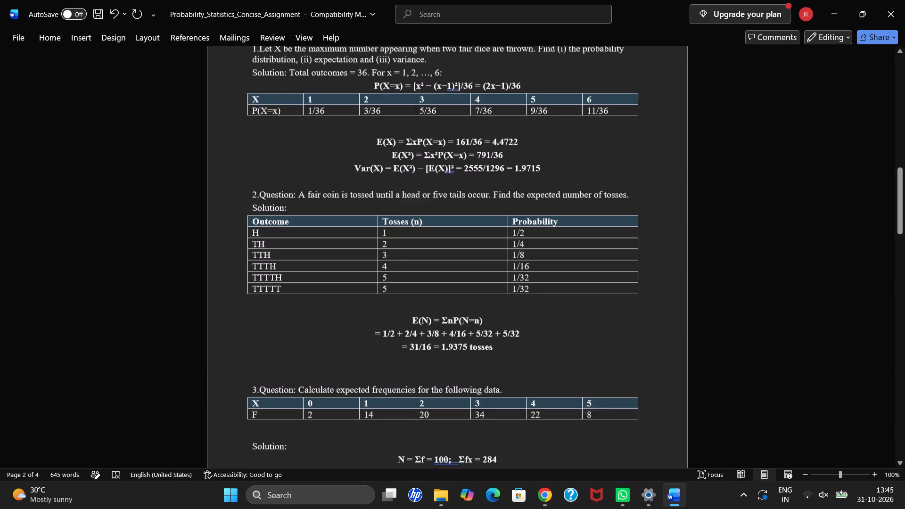
{"action": "scroll", "coordinate": [425, 172], "scroll_direction": "up", "scroll_amount": 3}
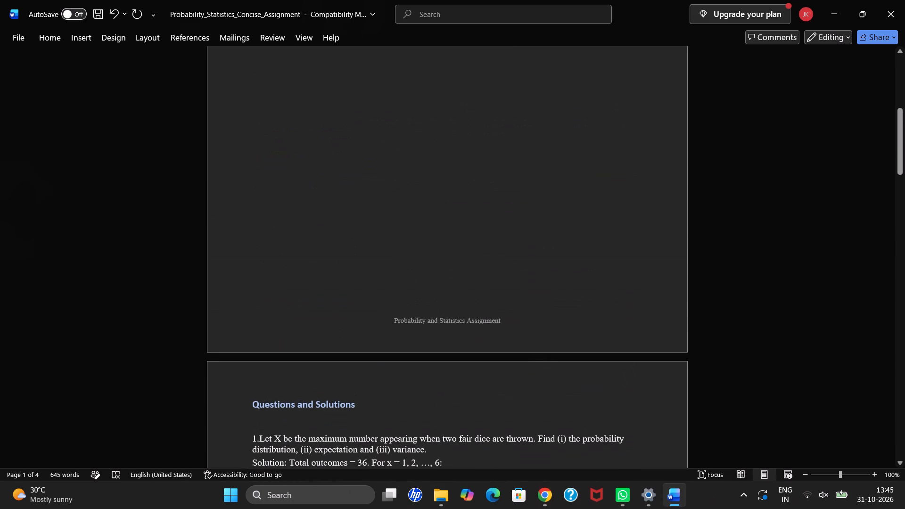
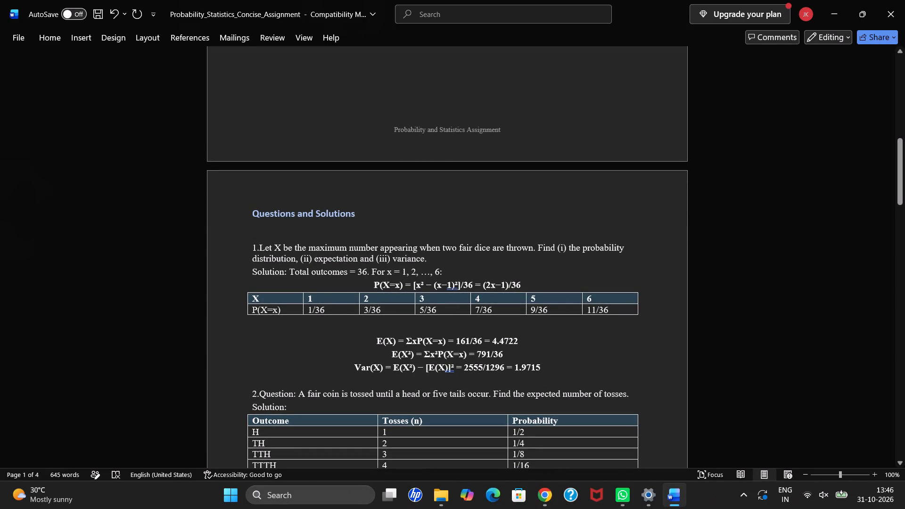
Increase the font size of the question 1 text about the two fair dice to 14.
{"action": "left_click_drag", "start_coordinate": [251, 246], "coordinate": [427, 262]}
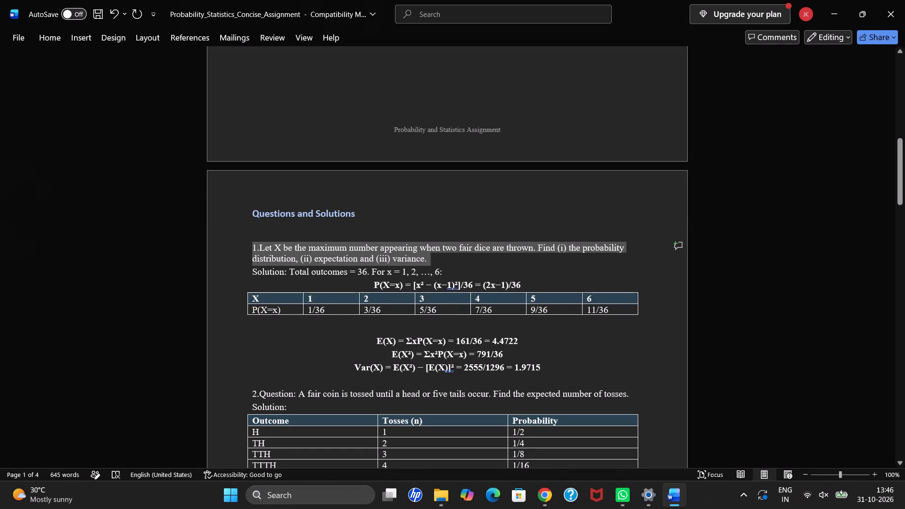
{"action": "left_click", "coordinate": [52, 38]}
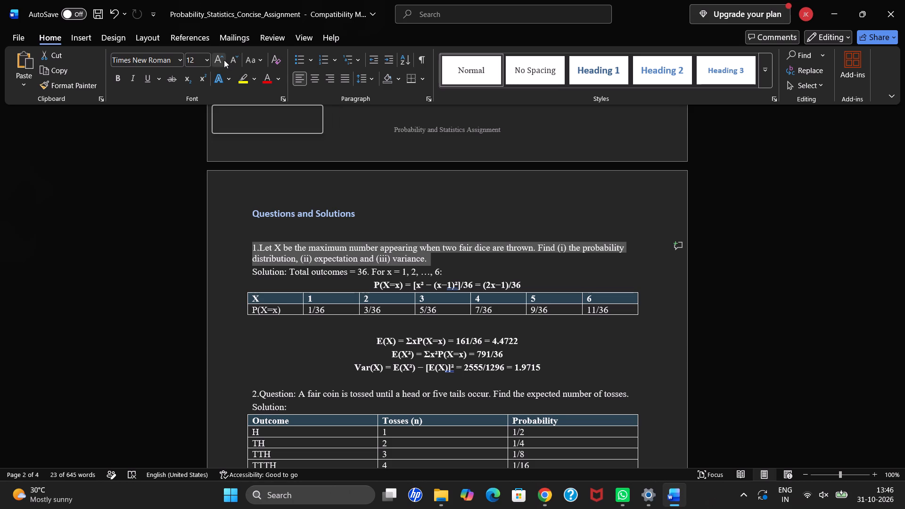
{"action": "left_click", "coordinate": [224, 60]}
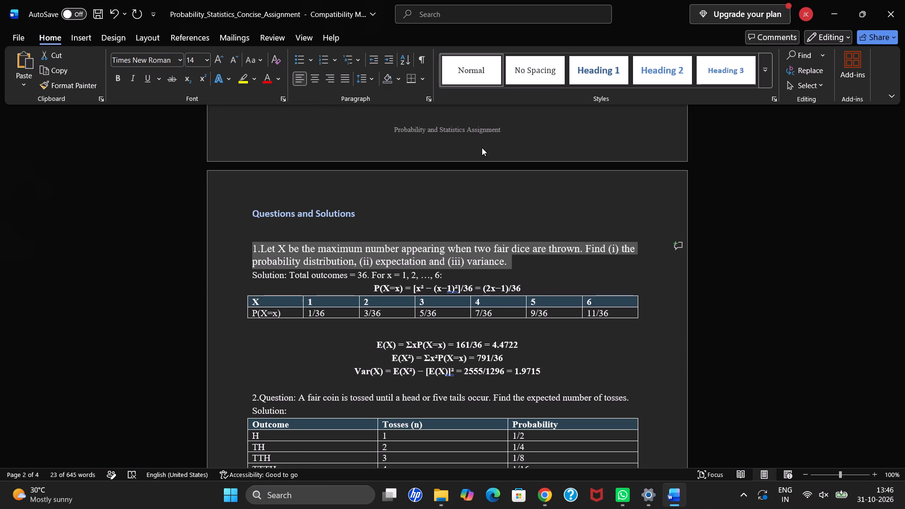
{"action": "left_click", "coordinate": [450, 177]}
{"action": "left_click", "coordinate": [450, 177]}
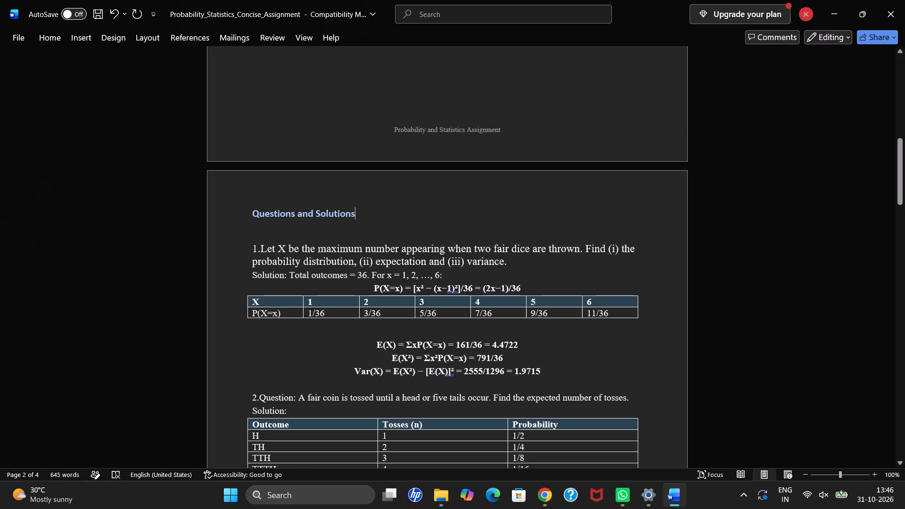
Insert a blank line between the question 1 text and its solution.
{"action": "left_click", "coordinate": [518, 263]}
{"action": "key", "text": "Return"}
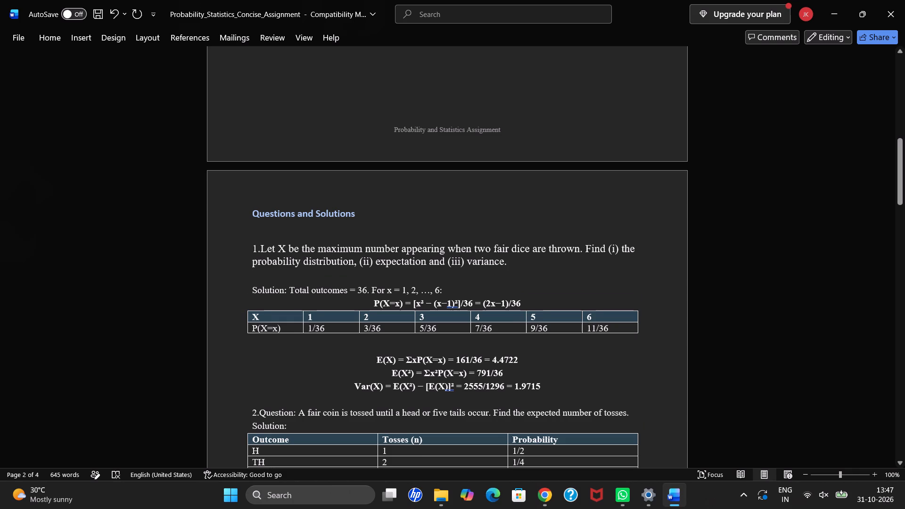
Increase the font size of the "Solution:" label under question 1 to 14.
{"action": "left_click_drag", "start_coordinate": [287, 292], "coordinate": [247, 287]}
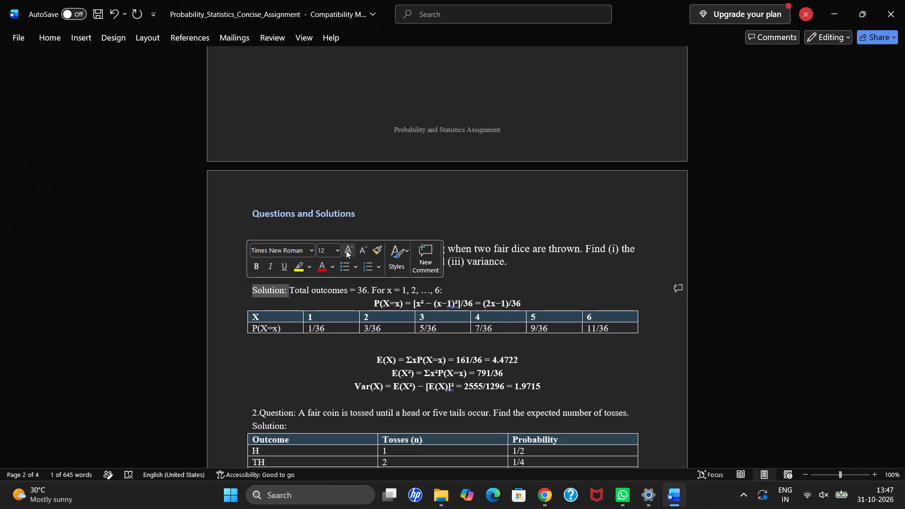
{"action": "left_click", "coordinate": [346, 250]}
{"action": "left_click", "coordinate": [392, 213]}
Enlarge the question 2 text and its "Solution:" label by one font size increment, to match question 1.
{"action": "scroll", "coordinate": [392, 213], "scroll_direction": "down", "scroll_amount": 1}
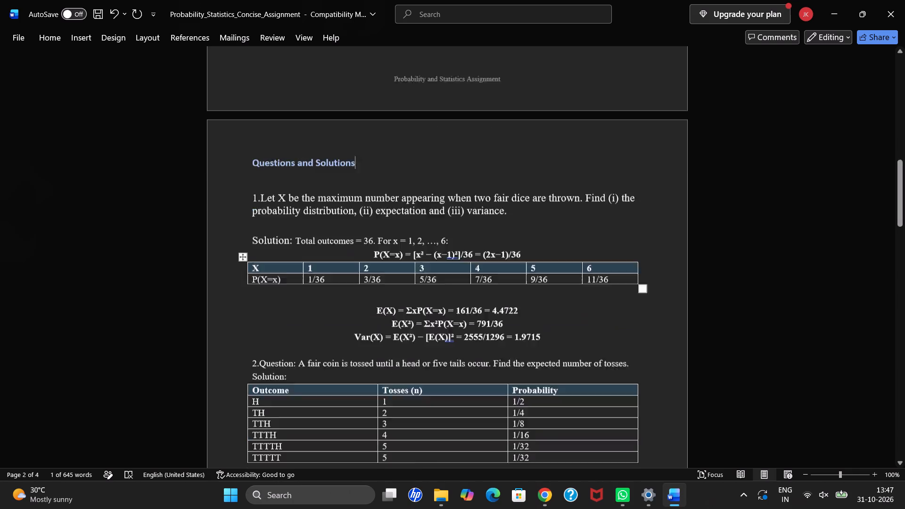
{"action": "scroll", "coordinate": [392, 213], "scroll_direction": "down", "scroll_amount": 1}
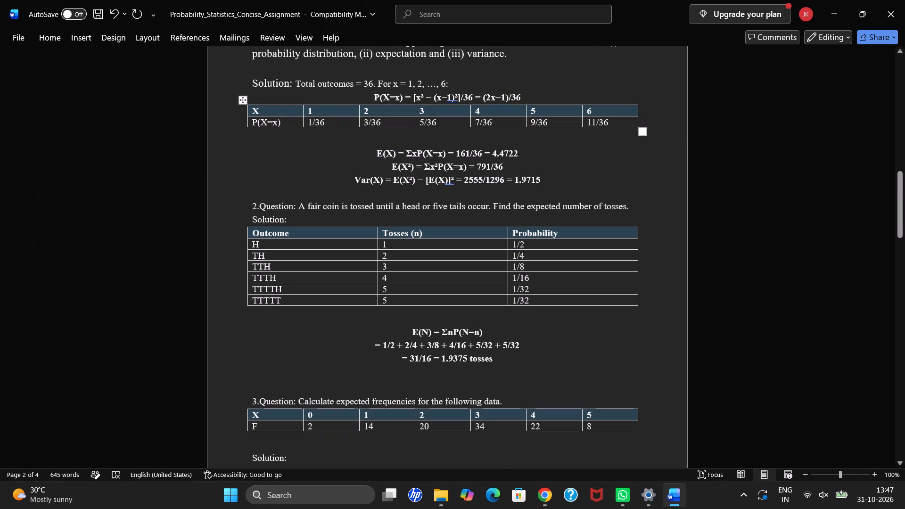
{"action": "left_click_drag", "start_coordinate": [296, 222], "coordinate": [248, 207]}
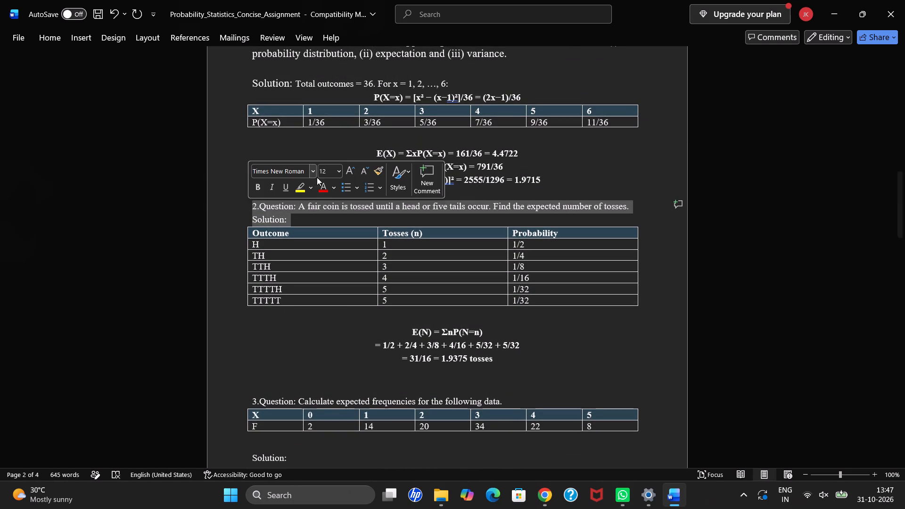
{"action": "left_click", "coordinate": [352, 170]}
{"action": "left_click", "coordinate": [321, 151]}
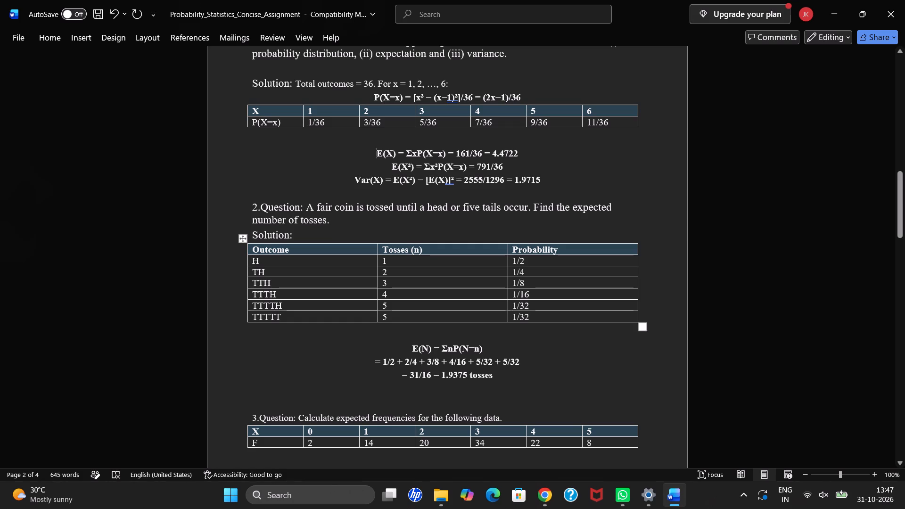
Increase the font size of question 3, its X and F data table and its "Solution:" label to 14.
{"action": "scroll", "coordinate": [425, 366], "scroll_direction": "down", "scroll_amount": 2}
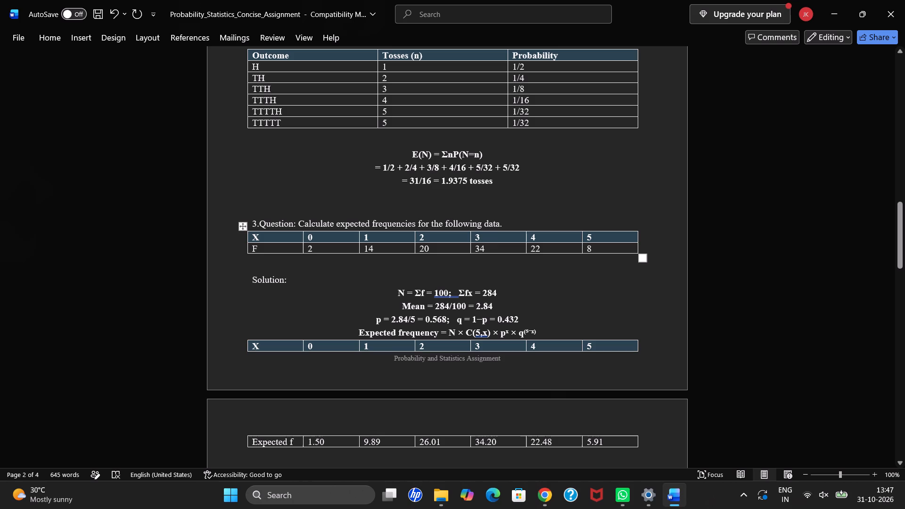
{"action": "left_click_drag", "start_coordinate": [289, 280], "coordinate": [245, 208]}
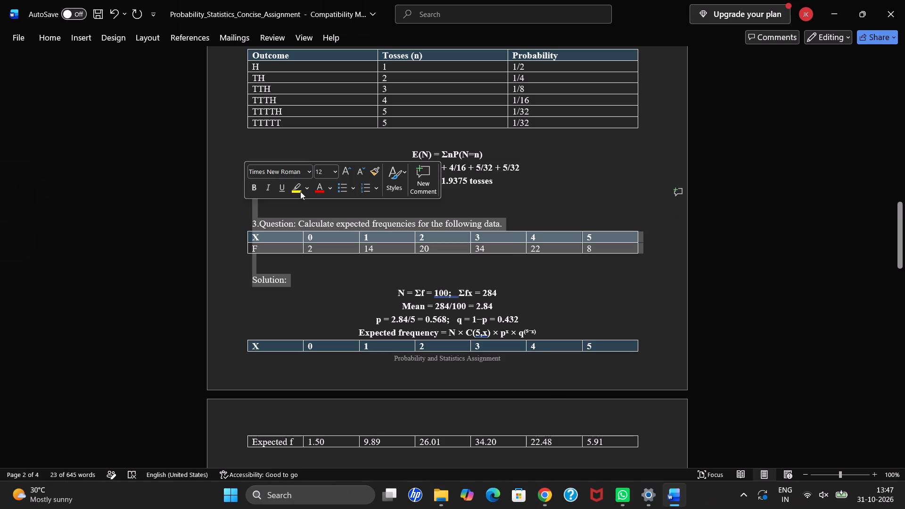
{"action": "left_click", "coordinate": [352, 175]}
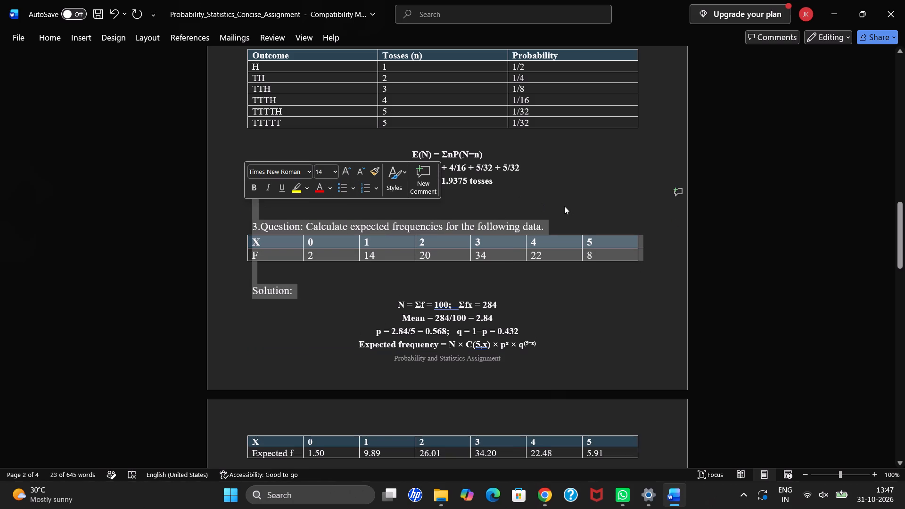
{"action": "left_click", "coordinate": [564, 206]}
Increase the font size of the question 4 text and only the "Solution:" label below it to 14.
{"action": "scroll", "coordinate": [485, 393], "scroll_direction": "down", "scroll_amount": 1}
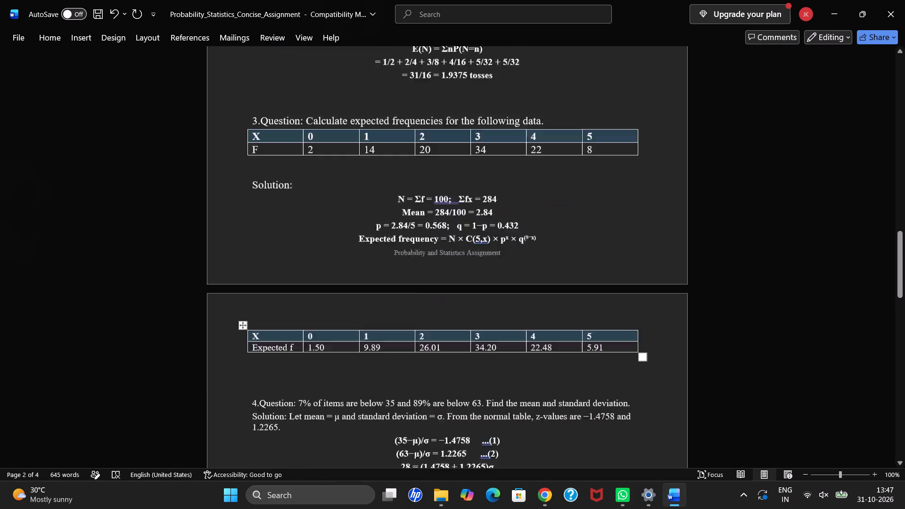
{"action": "scroll", "coordinate": [485, 393], "scroll_direction": "down", "scroll_amount": 1}
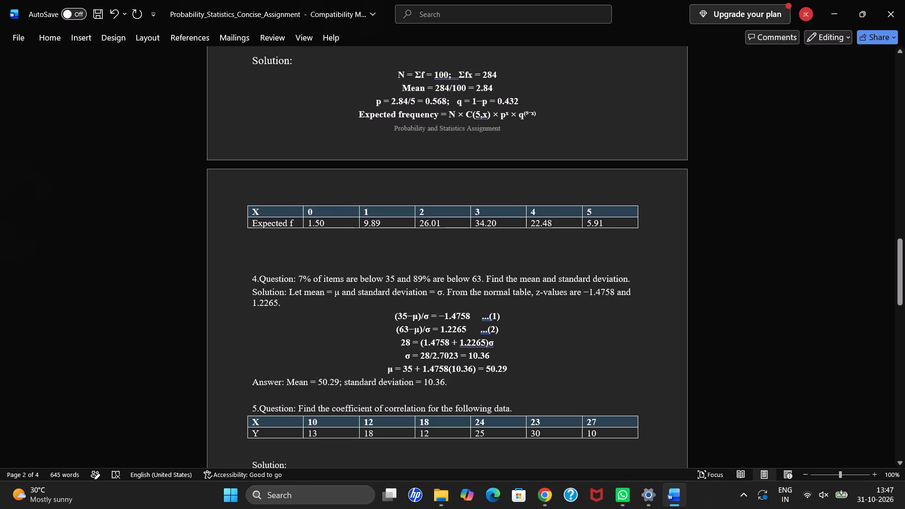
{"action": "left_click_drag", "start_coordinate": [286, 293], "coordinate": [246, 272]}
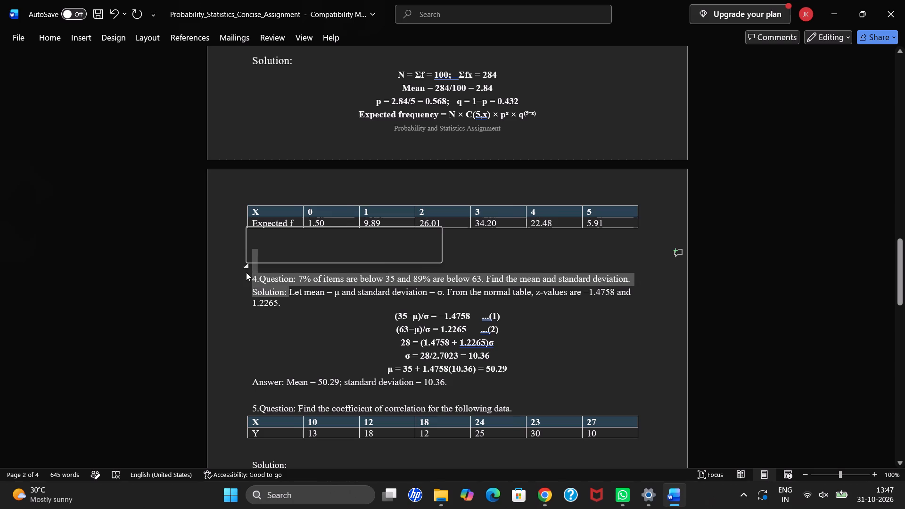
{"action": "left_click", "coordinate": [352, 232]}
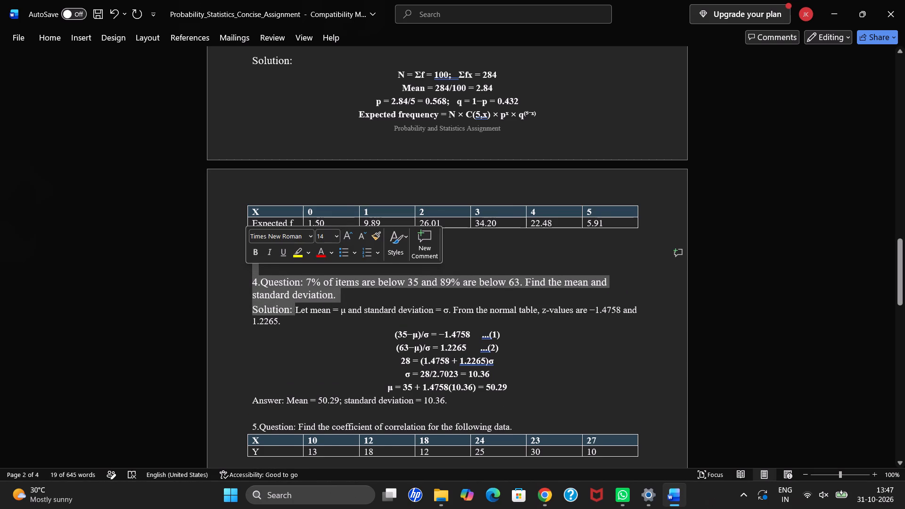
{"action": "left_click", "coordinate": [525, 248]}
Insert a blank line between the question 4 text and its solution.
{"action": "scroll", "coordinate": [307, 357], "scroll_direction": "down", "scroll_amount": 1}
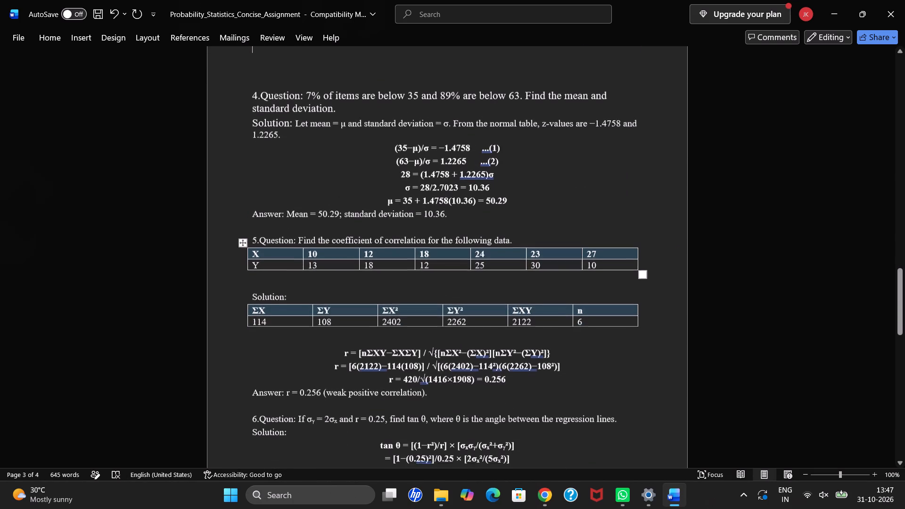
{"action": "left_click", "coordinate": [358, 104]}
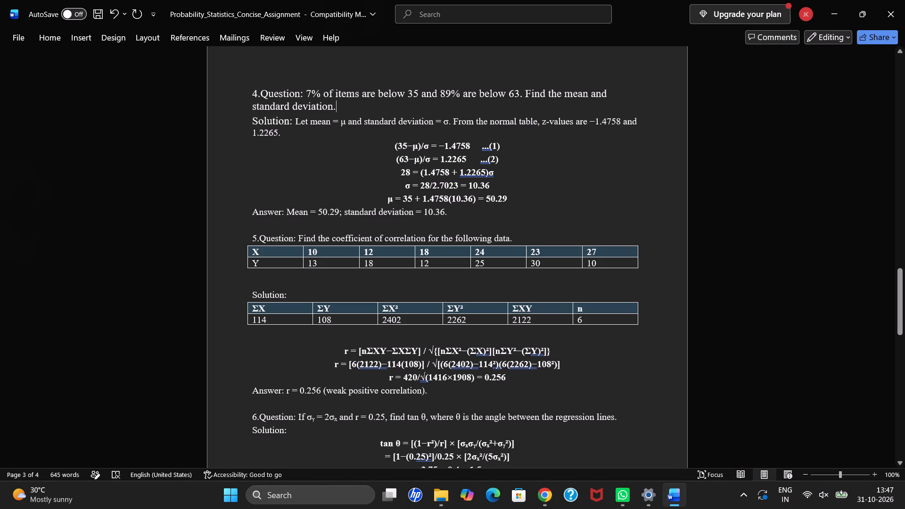
{"action": "key", "text": "Return"}
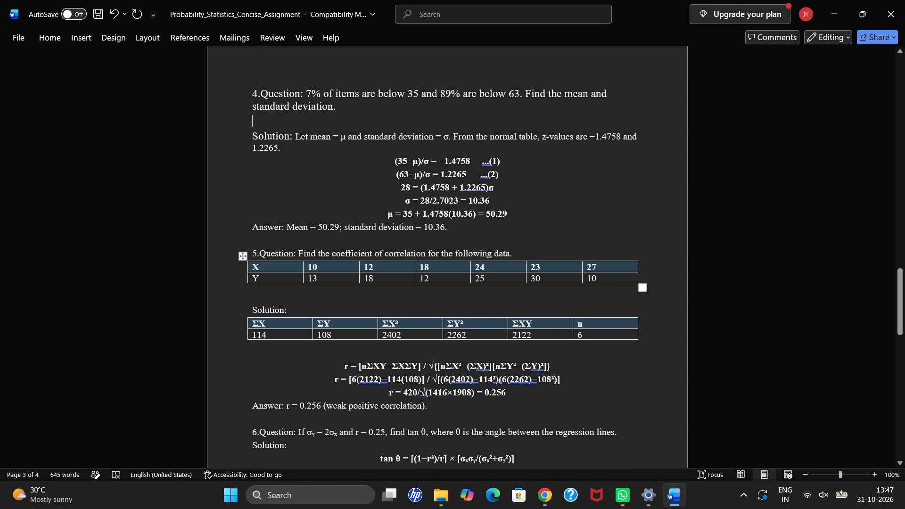
Increase the font size of question 5, its data table, its "Solution:" label and the sums table to 14.
{"action": "left_click_drag", "start_coordinate": [287, 312], "coordinate": [230, 207]}
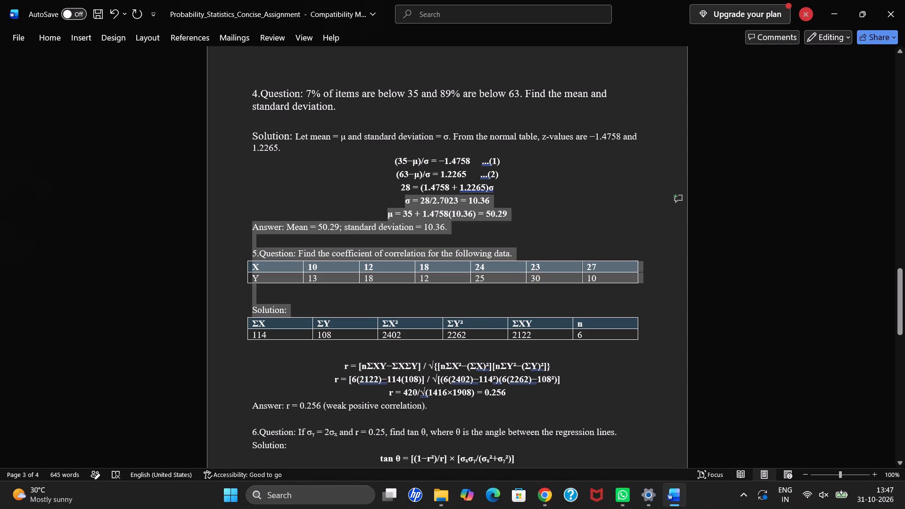
{"action": "left_click_drag", "start_coordinate": [230, 207], "coordinate": [387, 321]}
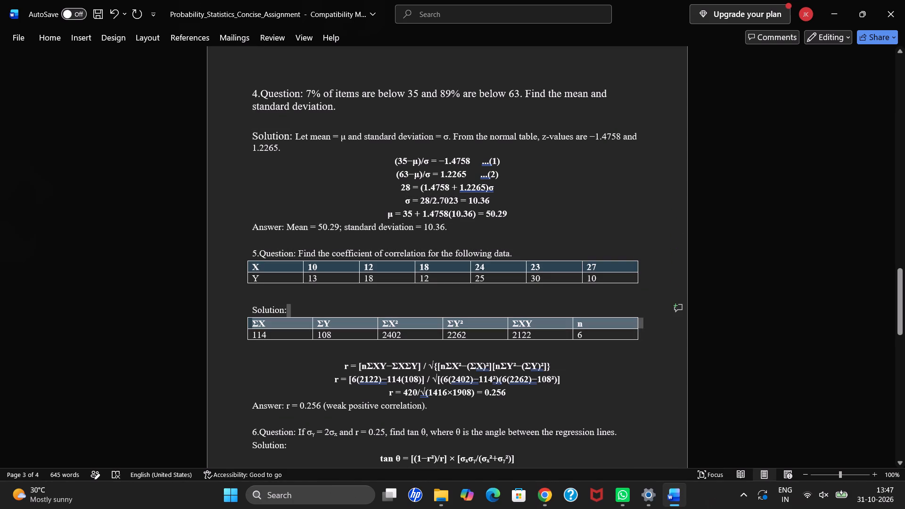
{"action": "left_click_drag", "start_coordinate": [387, 321], "coordinate": [499, 334]}
{"action": "left_click", "coordinate": [608, 357]}
{"action": "left_click_drag", "start_coordinate": [608, 357], "coordinate": [515, 317]}
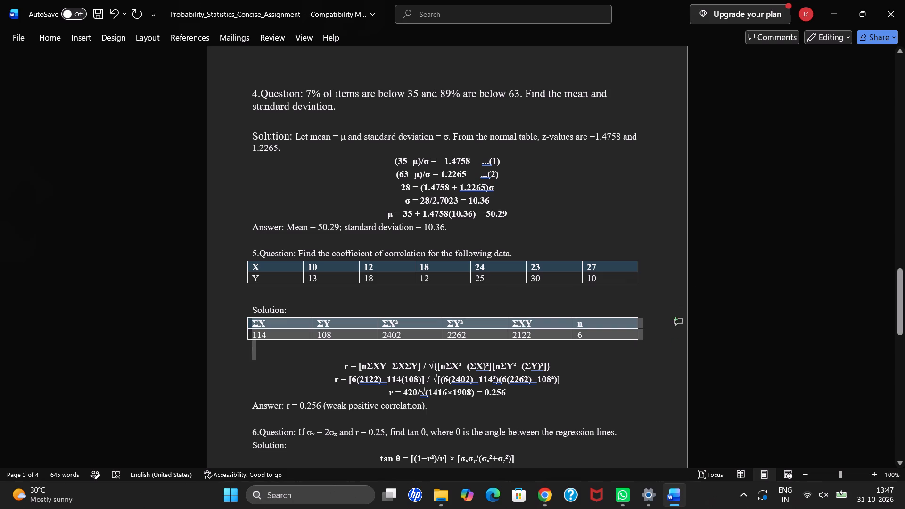
{"action": "left_click_drag", "start_coordinate": [515, 317], "coordinate": [249, 258]}
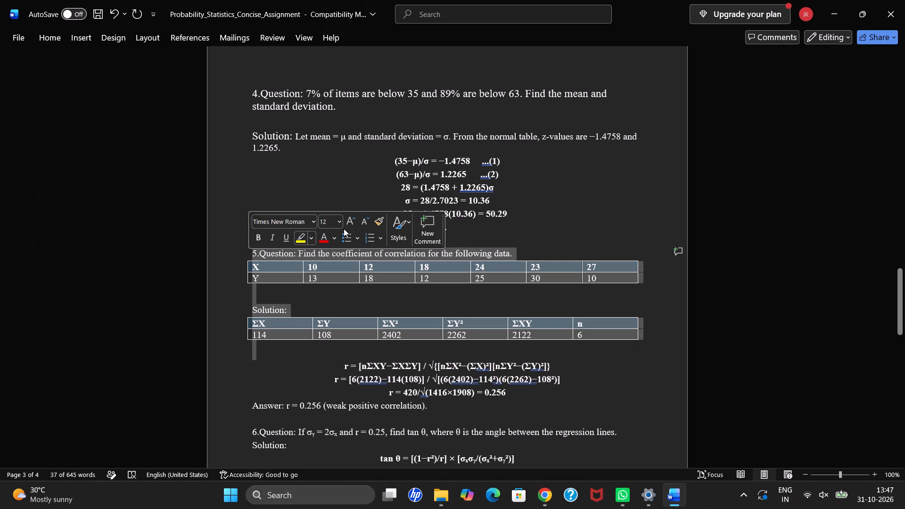
{"action": "left_click", "coordinate": [347, 223]}
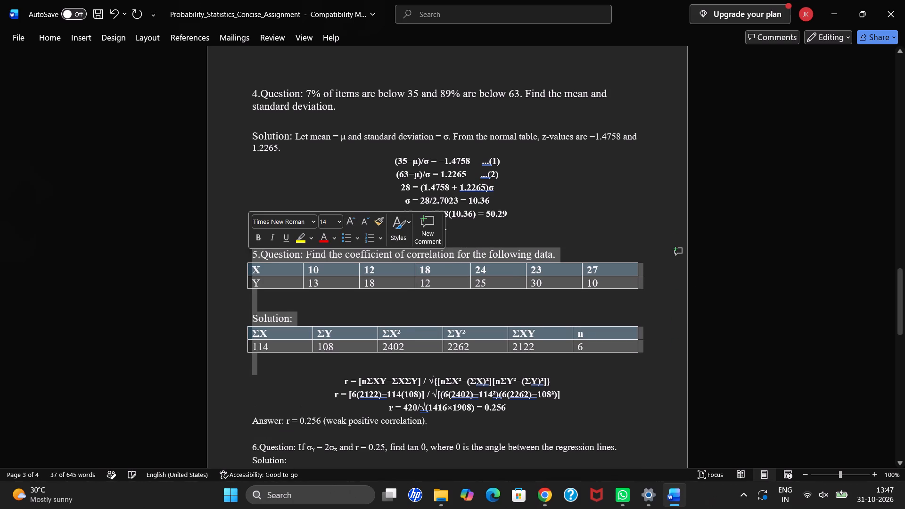
{"action": "left_click", "coordinate": [594, 222]}
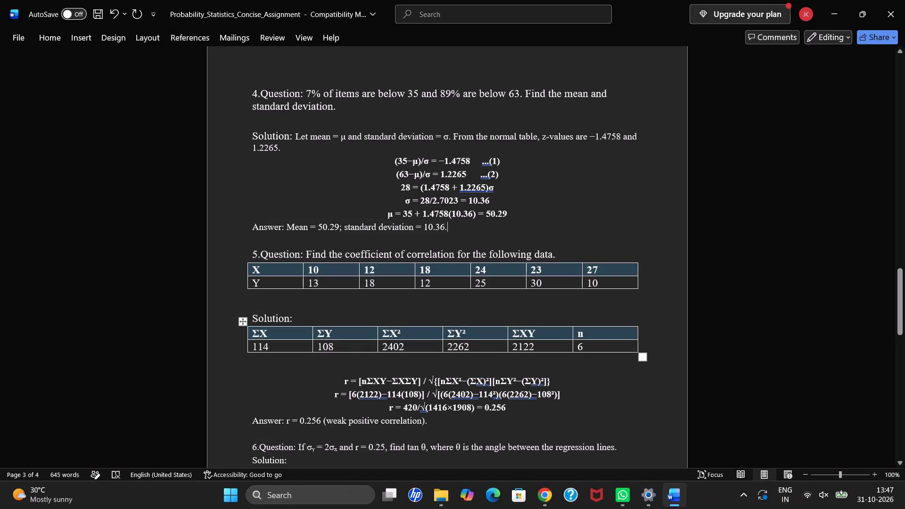
Increase the font size of the question 6 text and its "Solution:" label to 14.
{"action": "scroll", "coordinate": [365, 317], "scroll_direction": "down", "scroll_amount": 3}
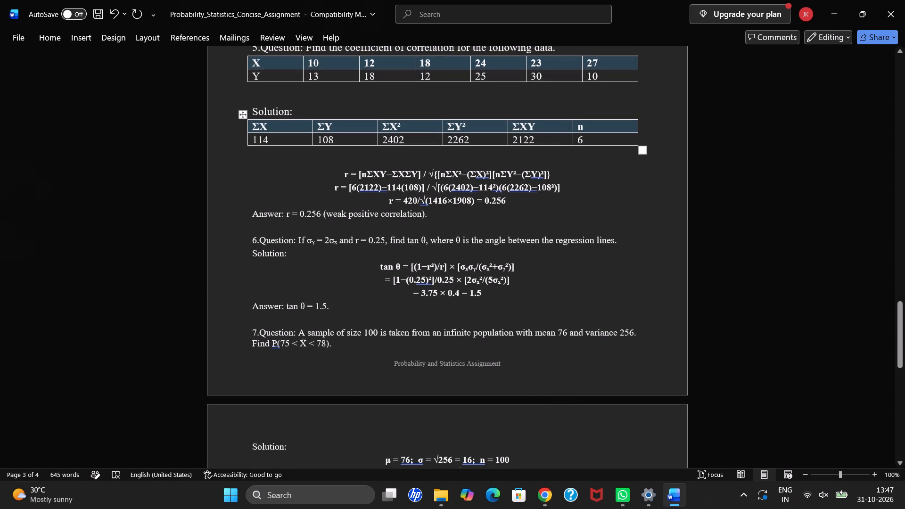
{"action": "left_click_drag", "start_coordinate": [293, 253], "coordinate": [241, 237]}
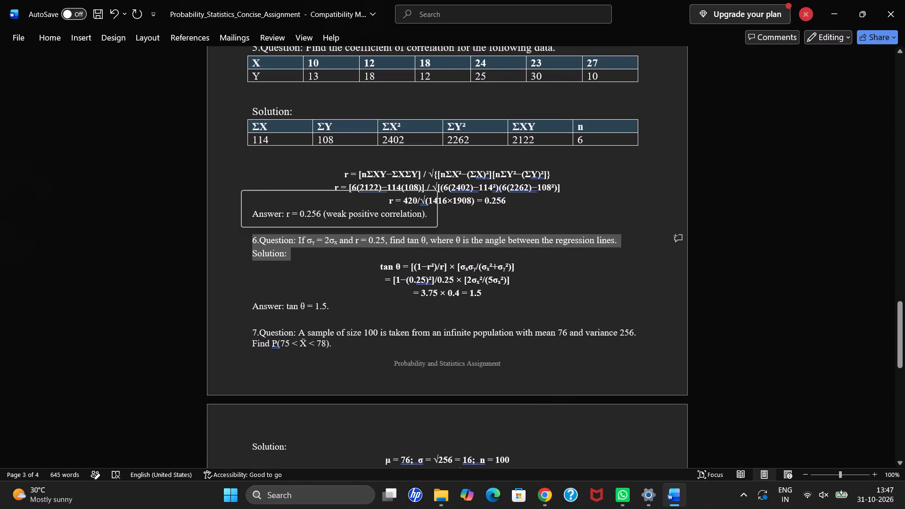
{"action": "left_click", "coordinate": [344, 202]}
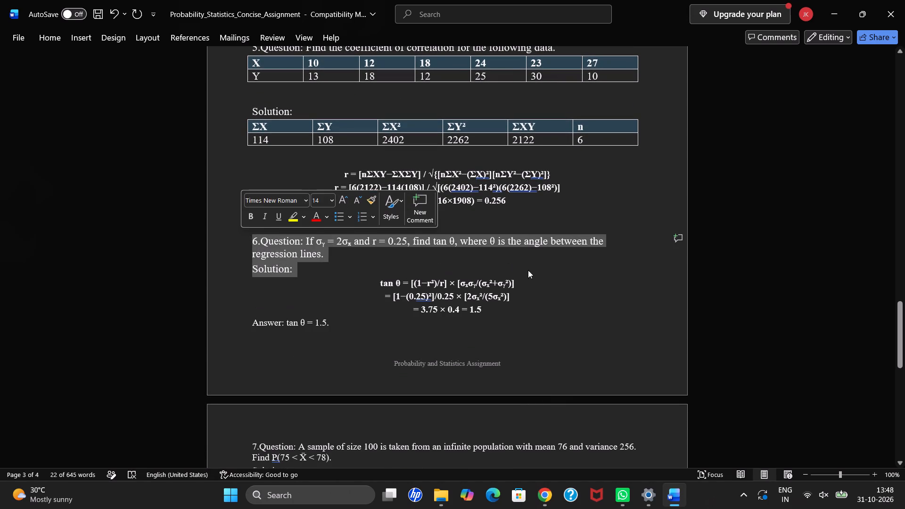
{"action": "left_click", "coordinate": [551, 304]}
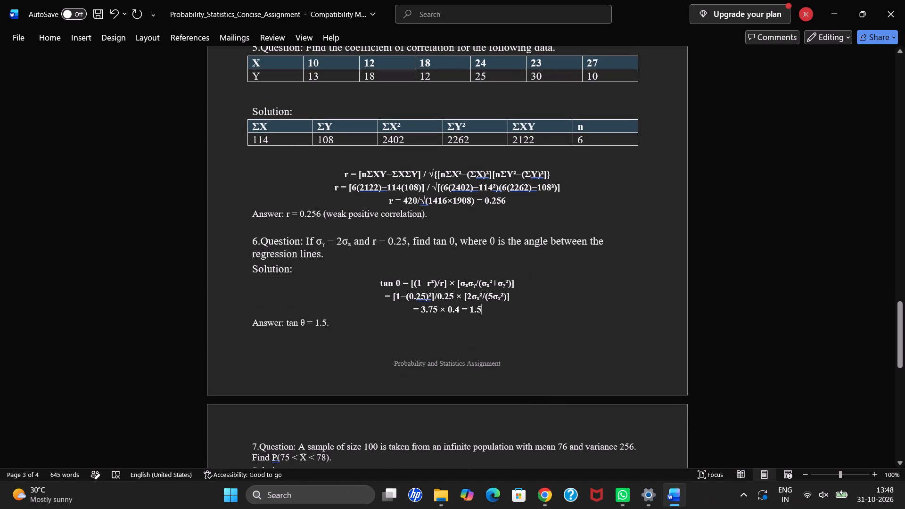
Insert a blank line between the question 6 text and its solution.
{"action": "left_click", "coordinate": [356, 257]}
{"action": "key", "text": "Return"}
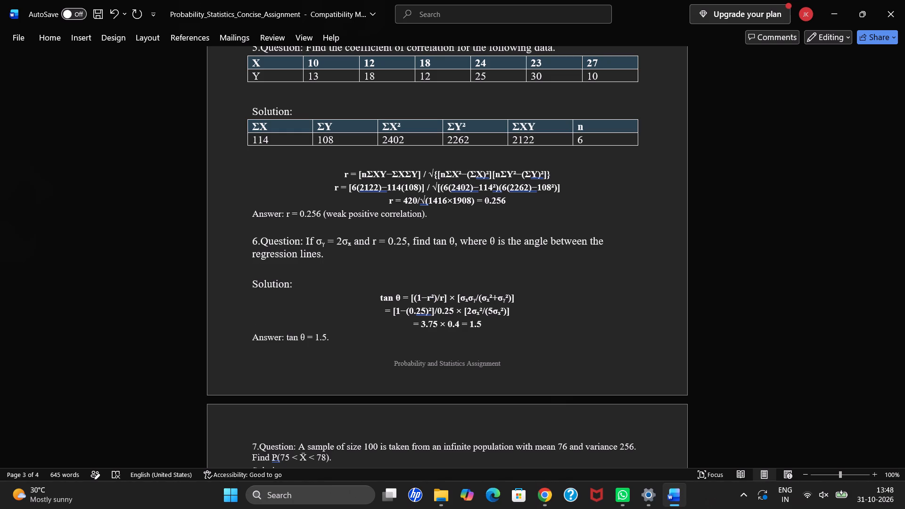
Increase the font size of the question 7 text and its "Solution:" label to 14.
{"action": "scroll", "coordinate": [332, 339], "scroll_direction": "down", "scroll_amount": 1}
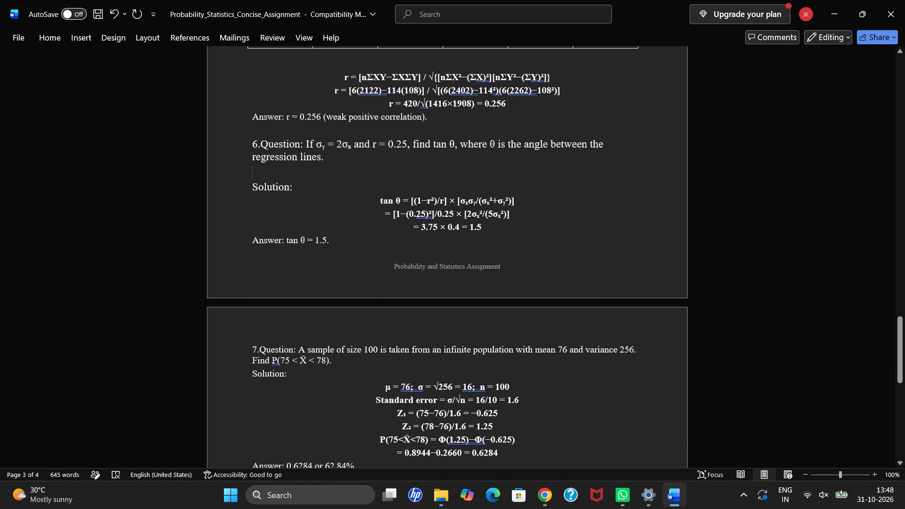
{"action": "left_click_drag", "start_coordinate": [309, 384], "coordinate": [238, 320]}
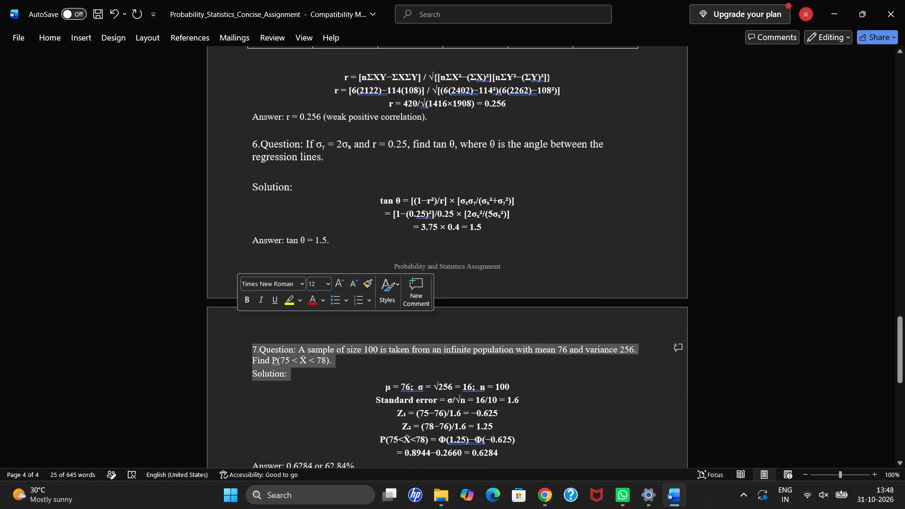
{"action": "left_click", "coordinate": [336, 284]}
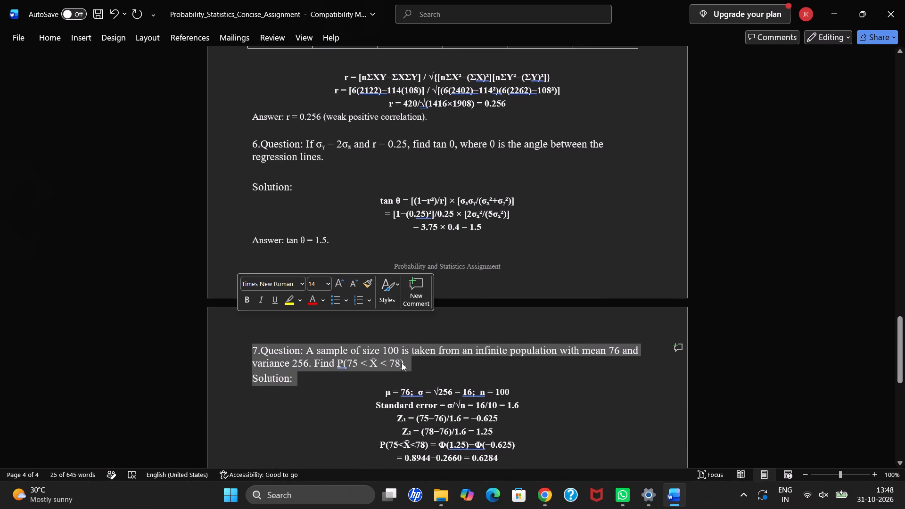
Insert a blank line between the question 7 text and its solution.
{"action": "left_click", "coordinate": [414, 363]}
{"action": "key", "text": "Return"}
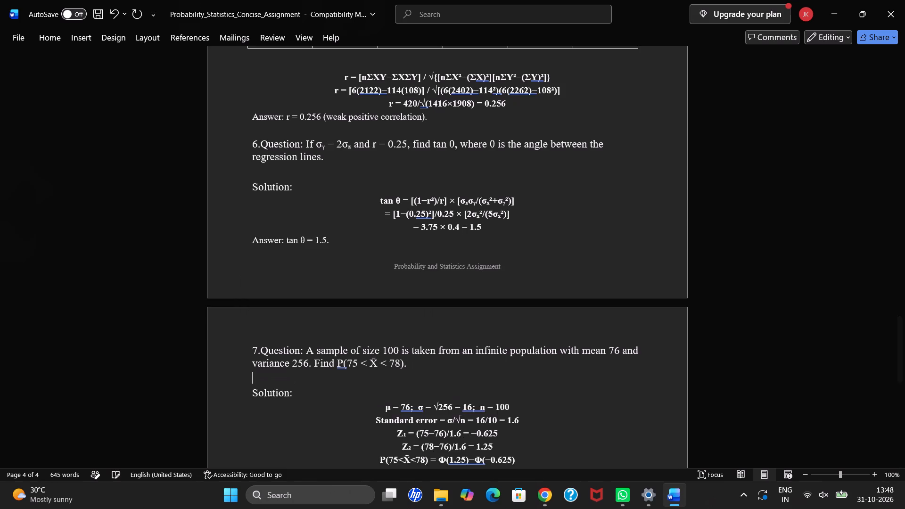
Increase the font size of the question 8 text, its university data table and its "Solution:" label to 14.
{"action": "scroll", "coordinate": [414, 363], "scroll_direction": "down", "scroll_amount": 4}
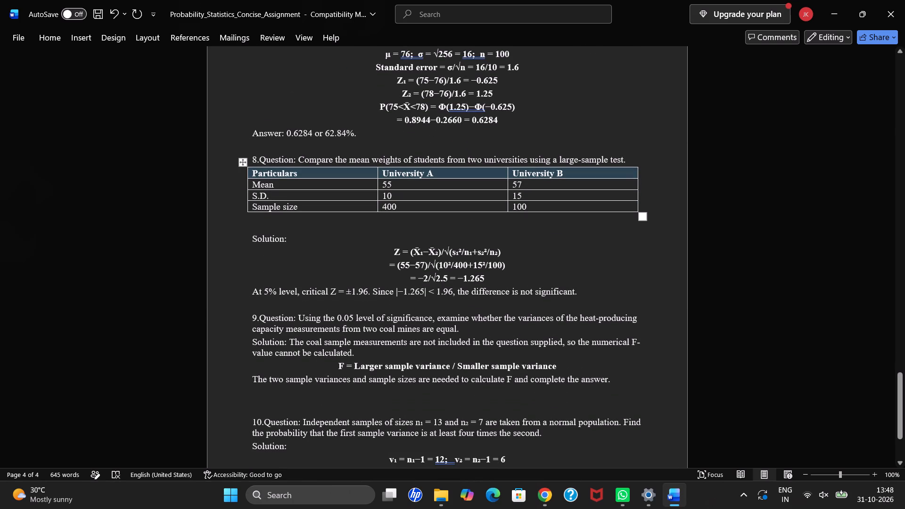
{"action": "left_click_drag", "start_coordinate": [304, 252], "coordinate": [245, 157]}
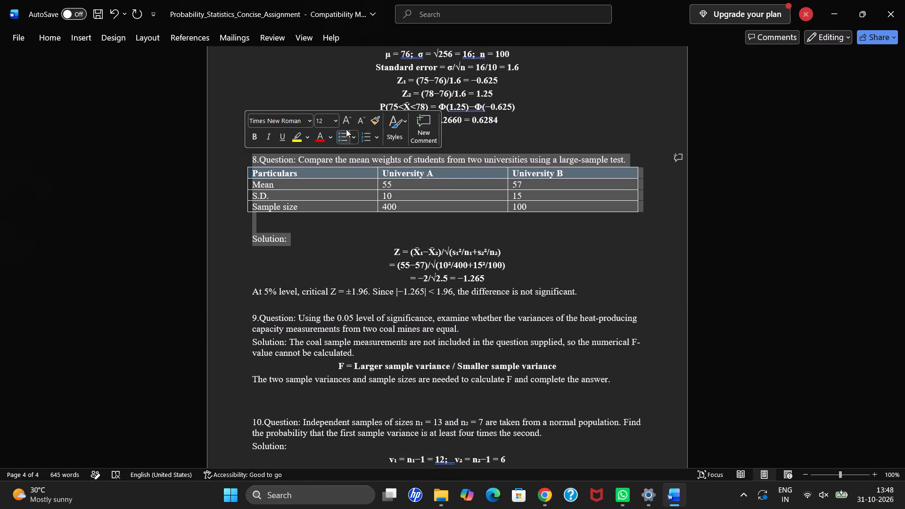
{"action": "left_click", "coordinate": [348, 124]}
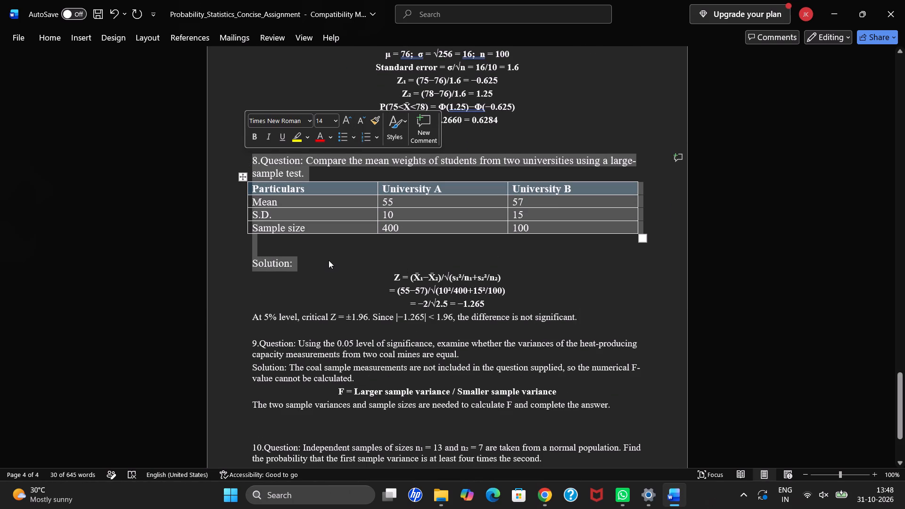
{"action": "left_click", "coordinate": [328, 260]}
Increase the font size of the question 9 text and its "Solution:" label to 14.
{"action": "scroll", "coordinate": [328, 260], "scroll_direction": "down", "scroll_amount": 1}
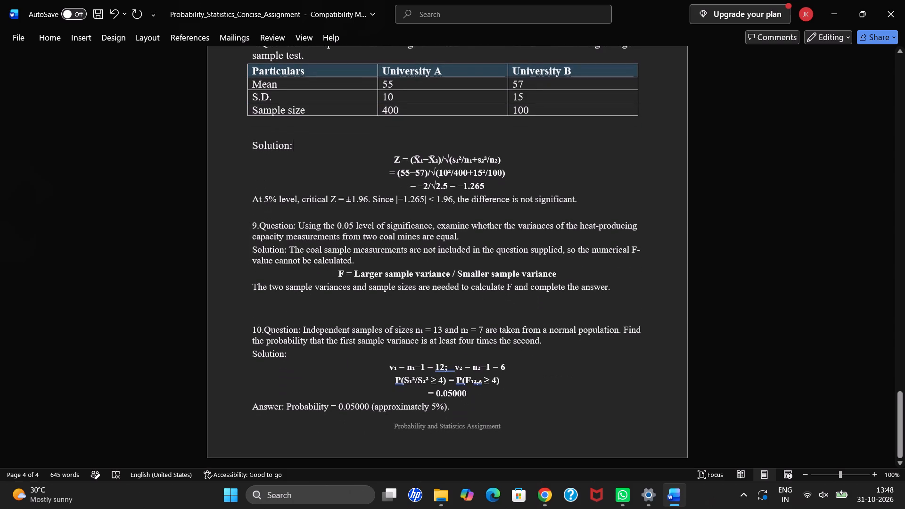
{"action": "scroll", "coordinate": [311, 173], "scroll_direction": "up", "scroll_amount": 1}
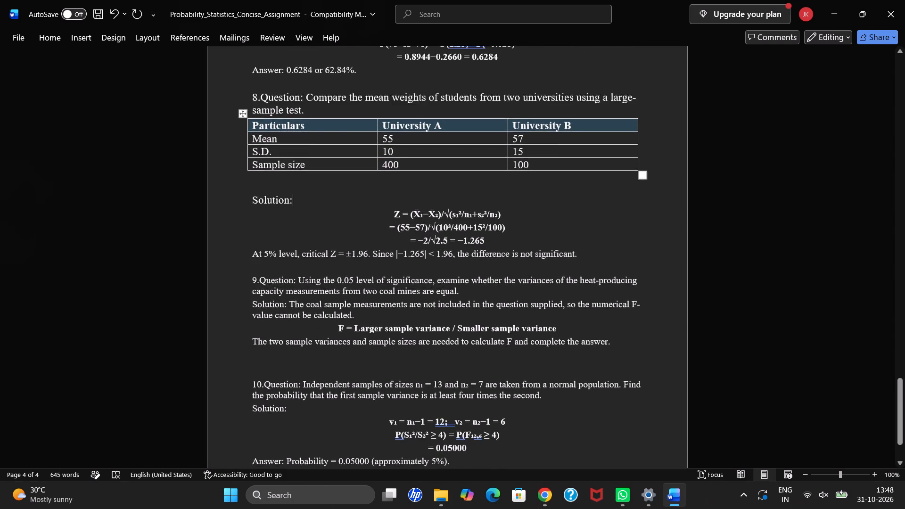
{"action": "scroll", "coordinate": [311, 173], "scroll_direction": "up", "scroll_amount": 1}
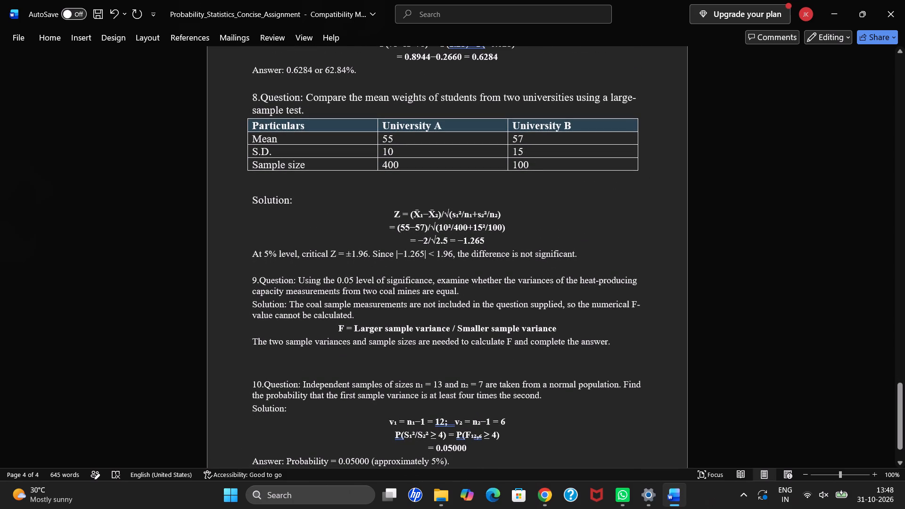
{"action": "left_click_drag", "start_coordinate": [288, 307], "coordinate": [248, 271]}
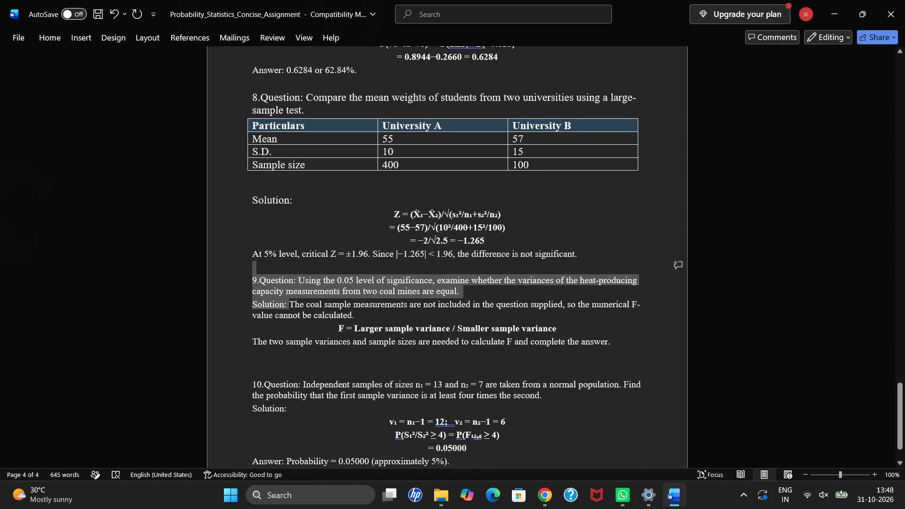
{"action": "left_click_drag", "start_coordinate": [248, 271], "coordinate": [247, 271]}
{"action": "left_click", "coordinate": [347, 237]}
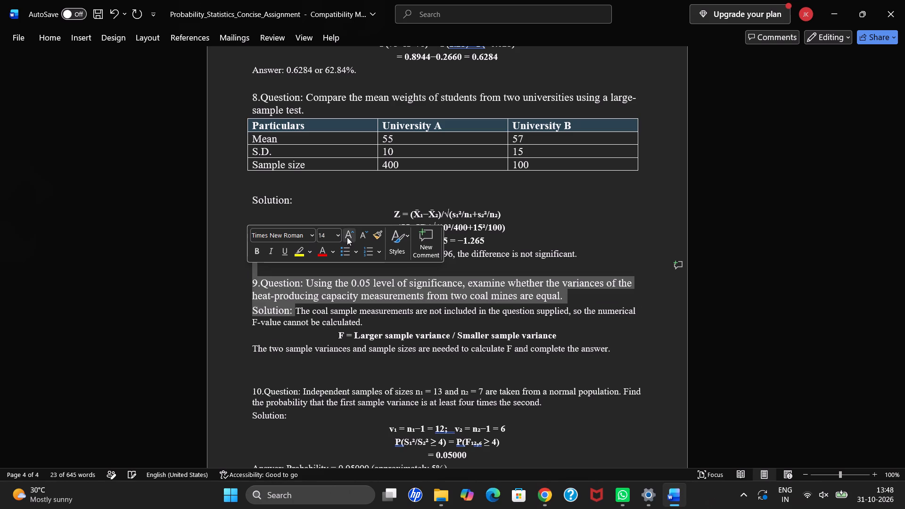
{"action": "left_click", "coordinate": [547, 206]}
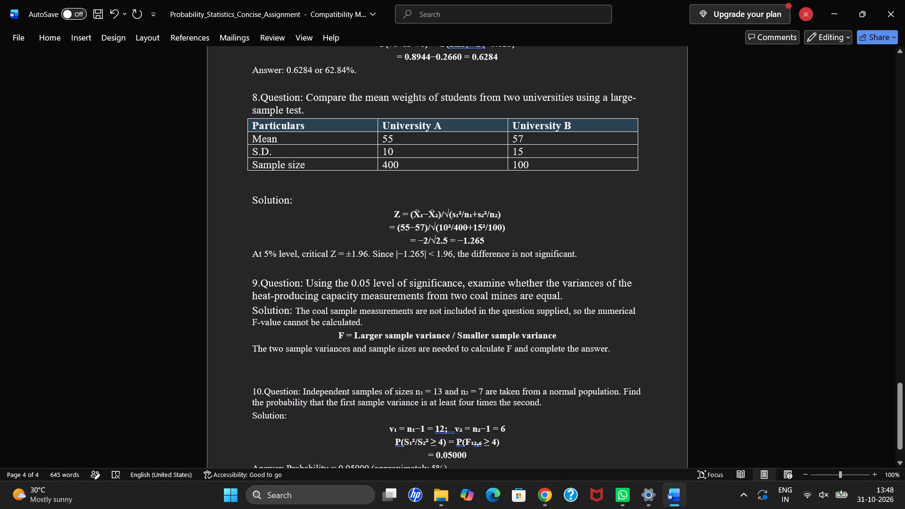
Insert a blank line between the question 9 text and its solution.
{"action": "left_click", "coordinate": [583, 291]}
{"action": "left_click", "coordinate": [583, 291]}
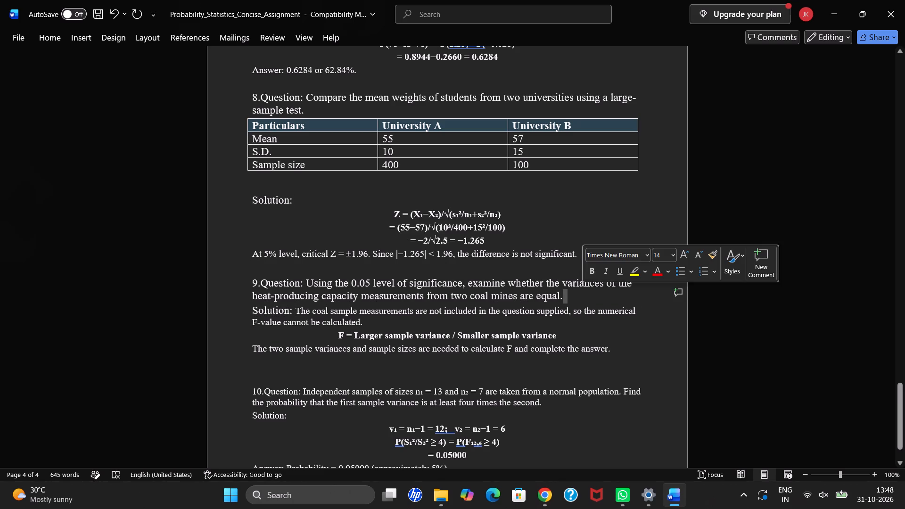
{"action": "left_click", "coordinate": [583, 291]}
{"action": "key", "text": "Return"}
Increase the font size of the question 10 text and its "Solution:" label to 14.
{"action": "scroll", "coordinate": [583, 291], "scroll_direction": "down", "scroll_amount": 1}
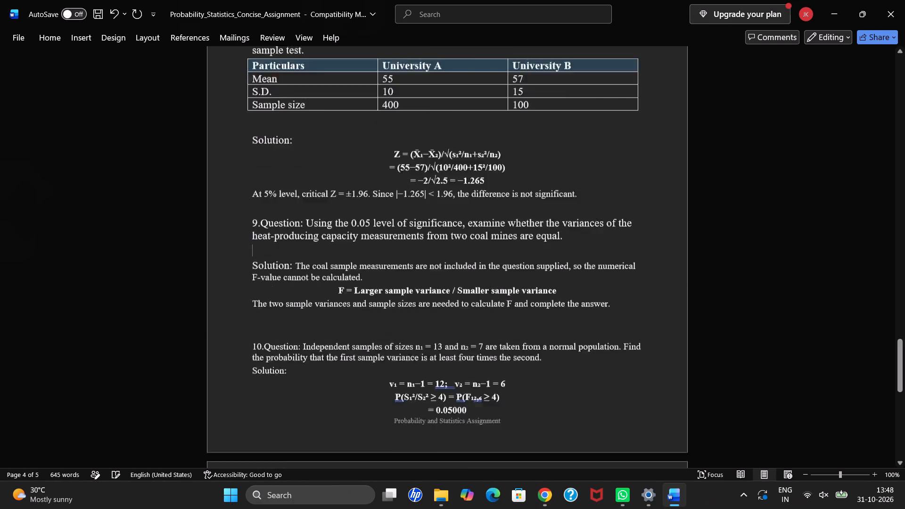
{"action": "scroll", "coordinate": [583, 291], "scroll_direction": "down", "scroll_amount": 1}
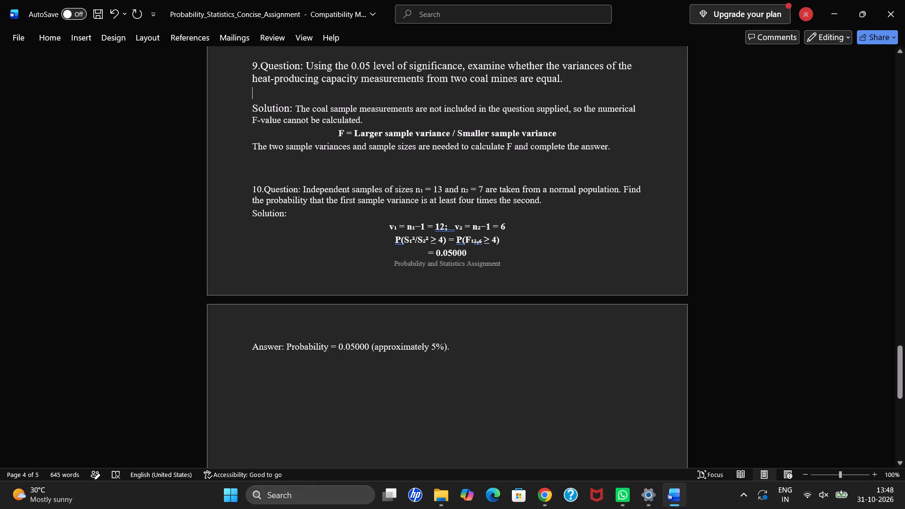
{"action": "left_click_drag", "start_coordinate": [288, 215], "coordinate": [214, 183]}
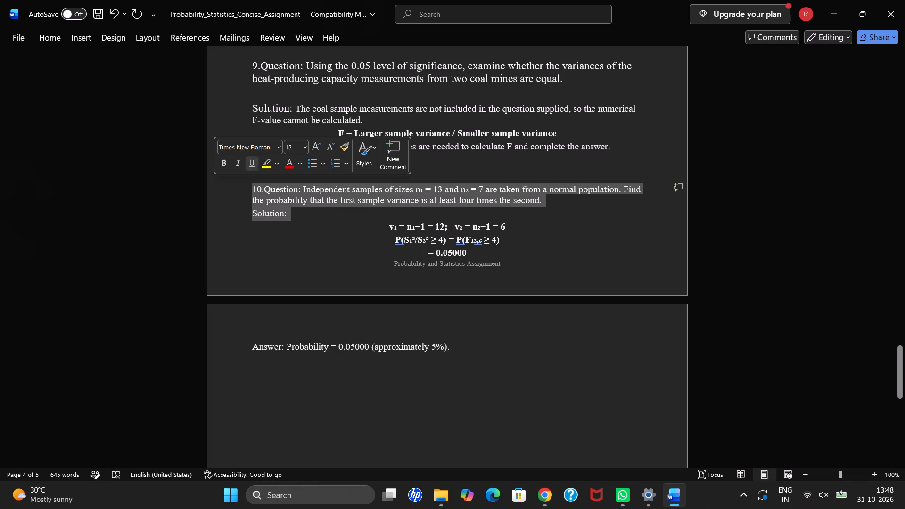
{"action": "left_click", "coordinate": [313, 143]}
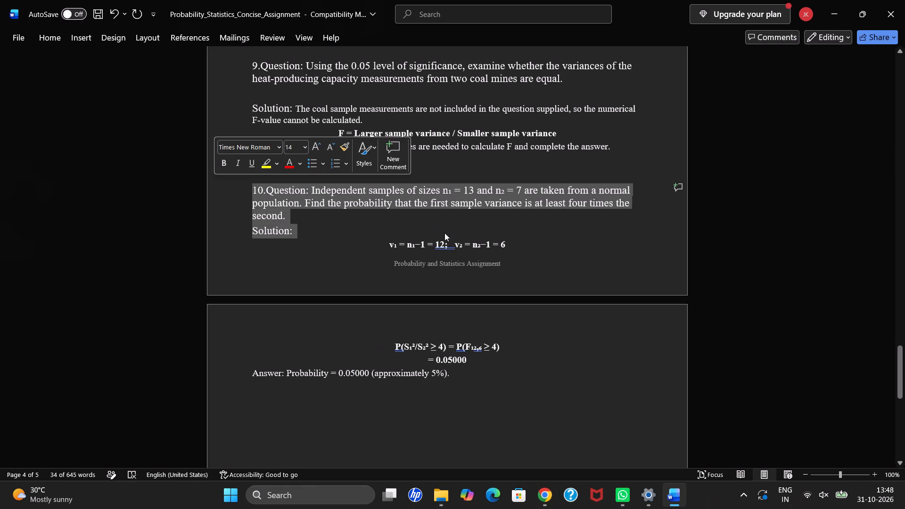
{"action": "left_click", "coordinate": [444, 233]}
Add two blank lines above question 10 to push it onto a new page.
{"action": "left_click", "coordinate": [265, 170]}
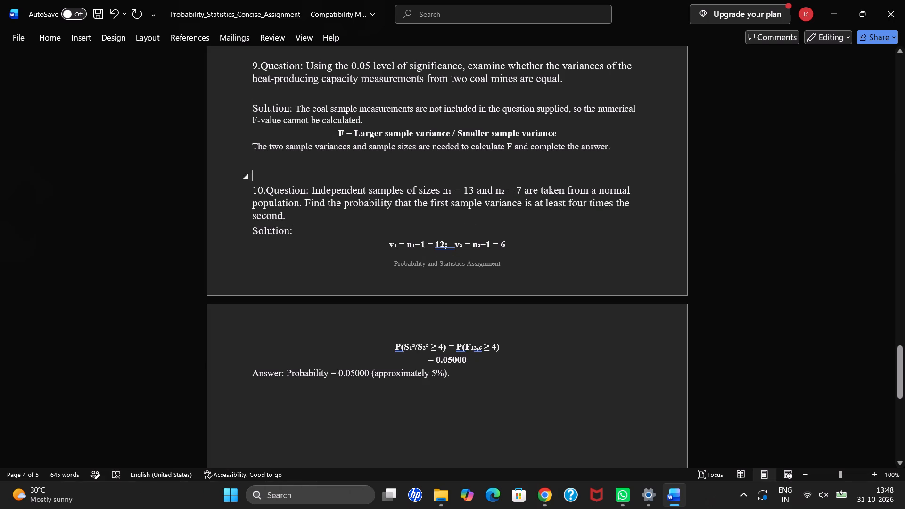
{"action": "key", "text": "Return"}
{"action": "key", "text": "Return"}
{"action": "key", "text": "Return"}
{"action": "key", "text": "BackSpace"}
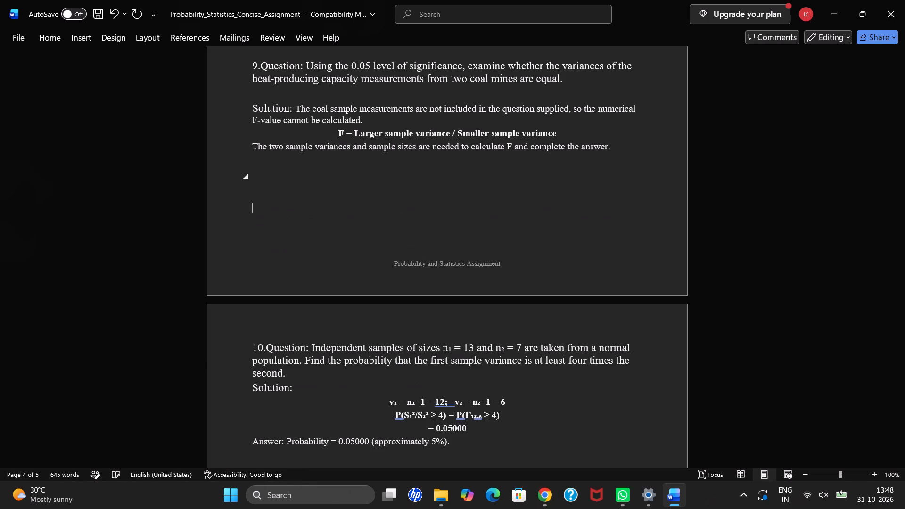
Copy the cover page title "ASSIGNMENT" and paste it on page 2, on the same line after the "Questions and Solutions" heading.
{"action": "scroll", "coordinate": [292, 78], "scroll_direction": "up", "scroll_amount": 1}
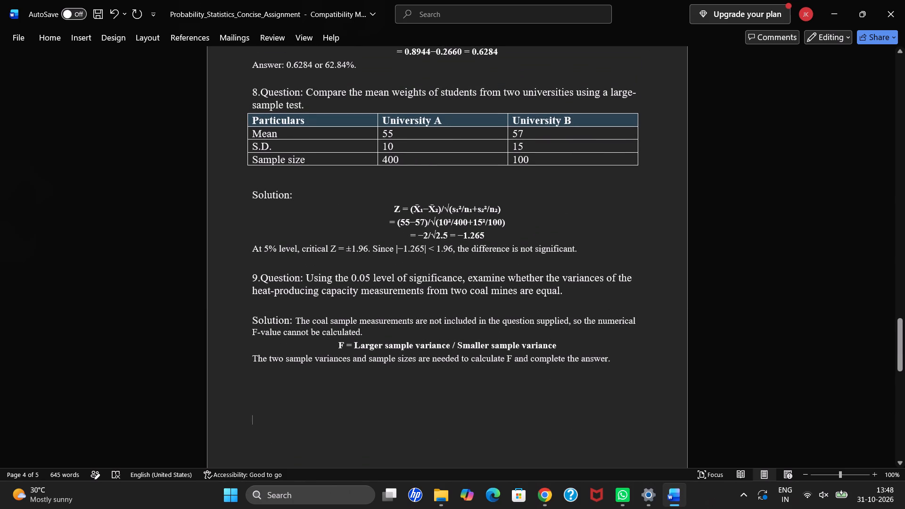
{"action": "scroll", "coordinate": [344, 222], "scroll_direction": "up", "scroll_amount": 17}
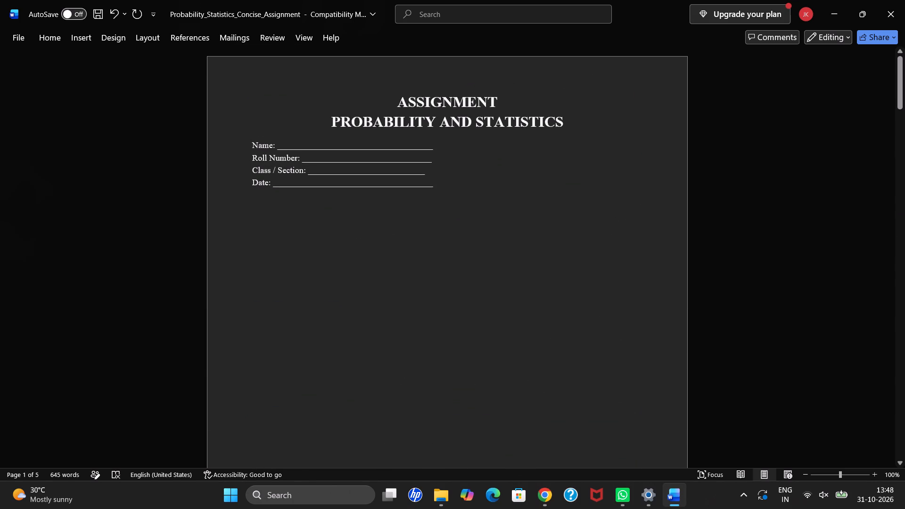
{"action": "left_click_drag", "start_coordinate": [392, 102], "coordinate": [522, 97]}
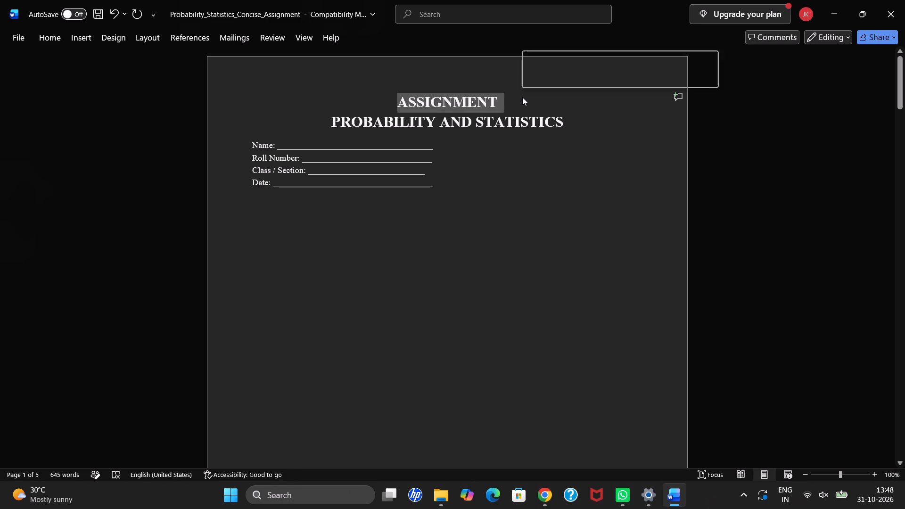
{"action": "key", "text": "ctrl+c"}
{"action": "scroll", "coordinate": [519, 274], "scroll_direction": "down", "scroll_amount": 4}
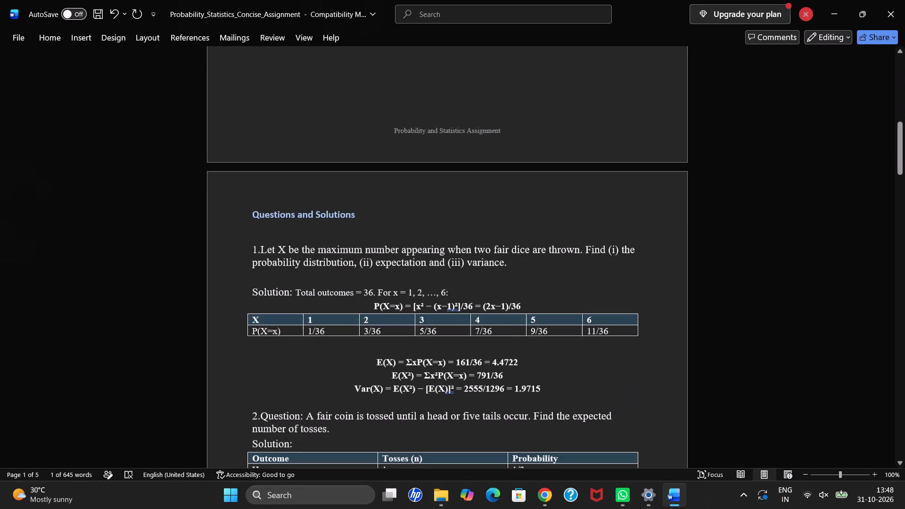
{"action": "double_click", "coordinate": [386, 219]}
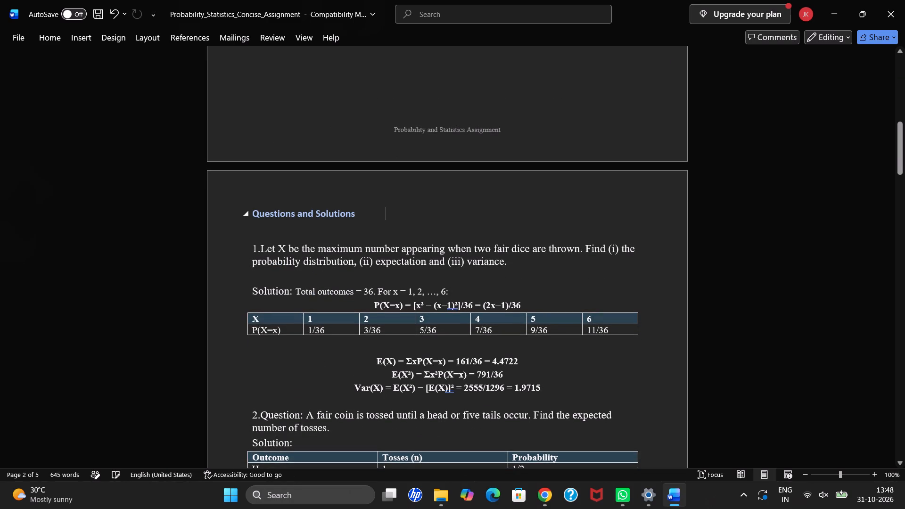
{"action": "key", "text": "ctrl+v"}
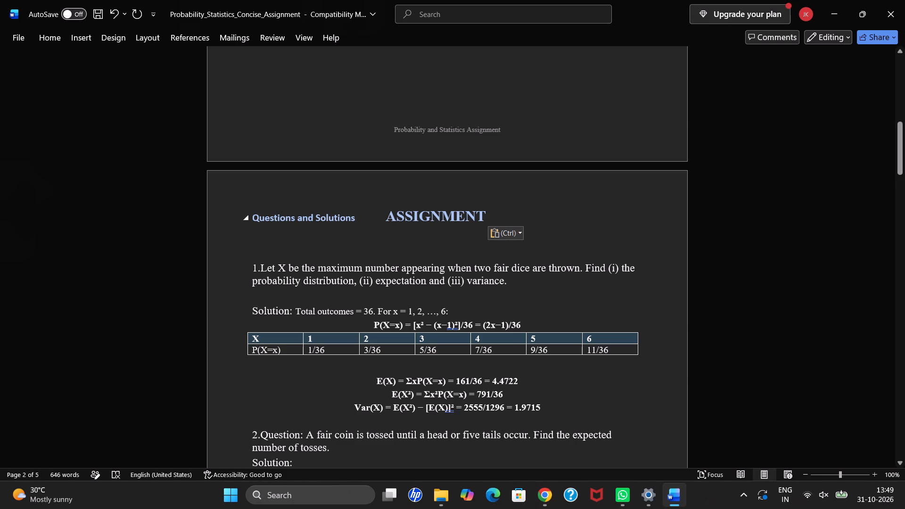
Copy the "Questions and Solutions" heading and paste it, indented, on a new line below "ASSIGNMENT".
{"action": "left_click_drag", "start_coordinate": [370, 231], "coordinate": [364, 218]}
{"action": "left_click", "coordinate": [342, 205]}
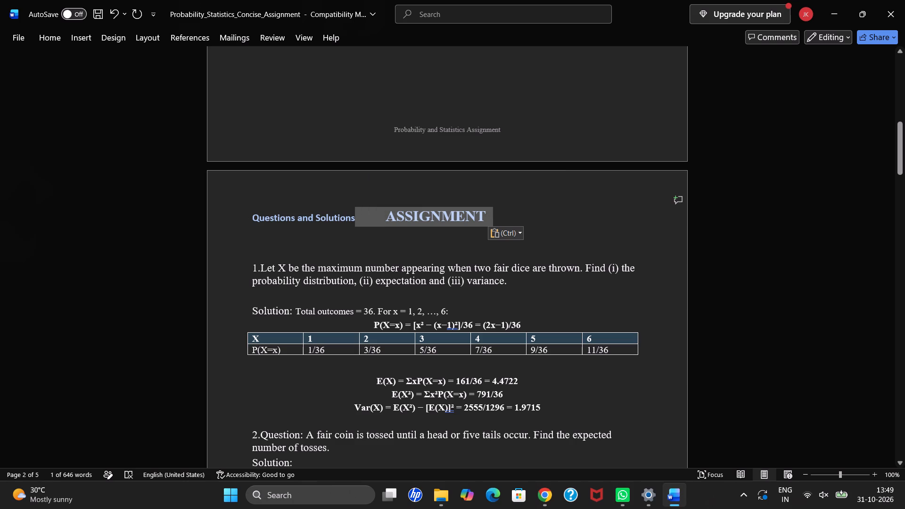
{"action": "left_click_drag", "start_coordinate": [355, 221], "coordinate": [258, 223]}
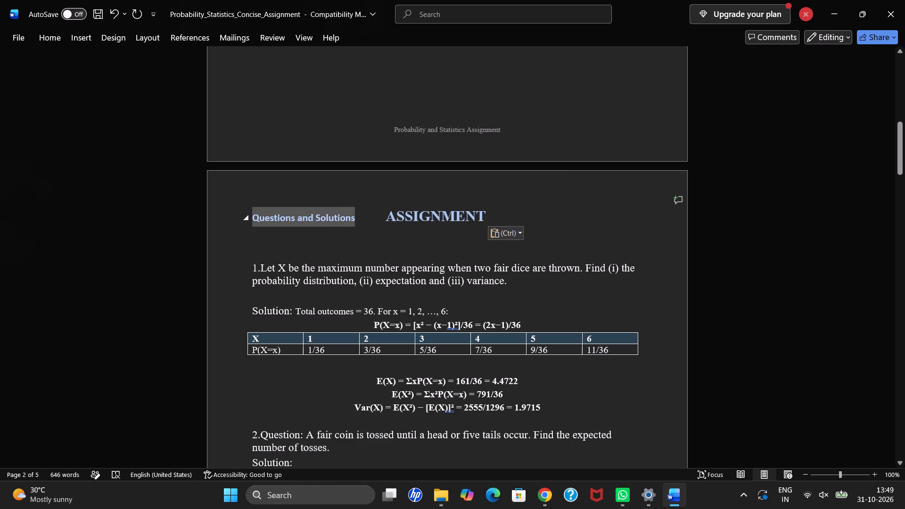
{"action": "left_click_drag", "start_coordinate": [258, 223], "coordinate": [252, 220]}
{"action": "key", "text": "ctrl+c"}
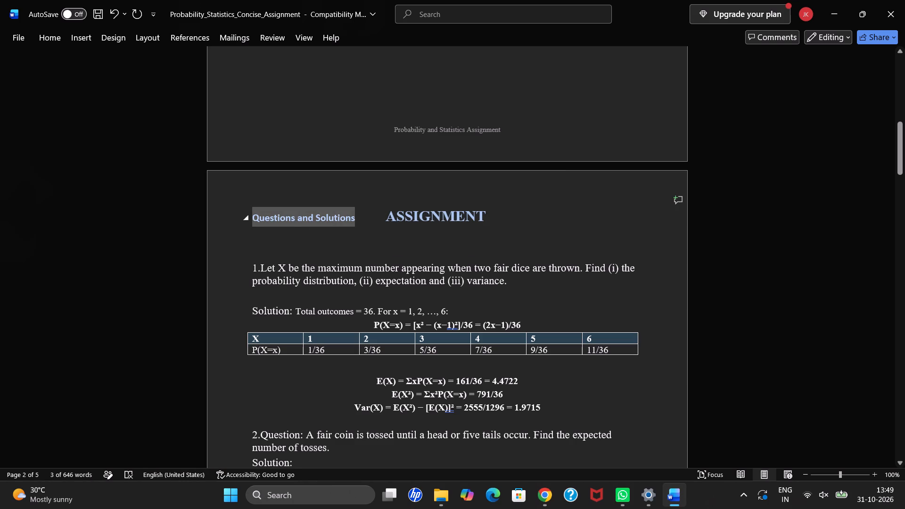
{"action": "left_click", "coordinate": [508, 211]}
{"action": "key", "text": "Return"}
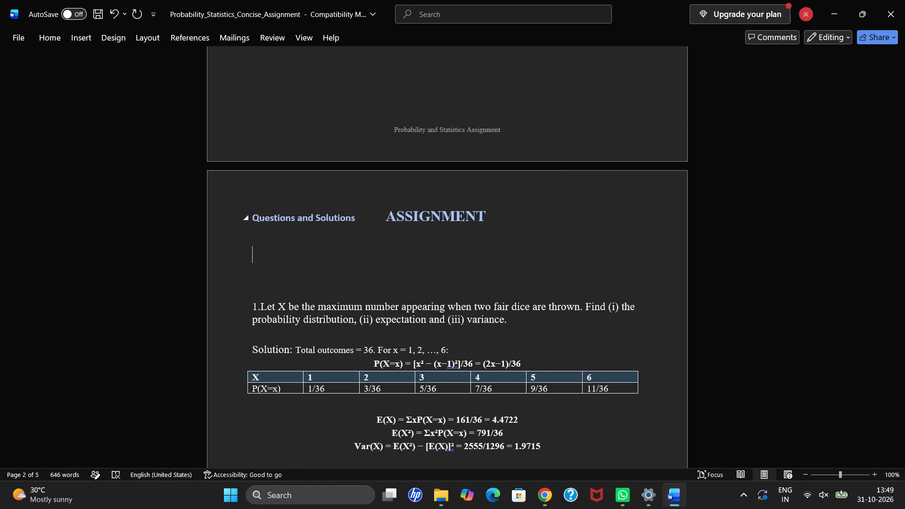
{"action": "key", "text": "Tab"}
{"action": "key", "text": "Tab"}
{"action": "key", "text": "Tab"}
{"action": "key", "text": "Tab"}
{"action": "key", "text": "BackSpace"}
{"action": "key", "text": "ctrl+v"}
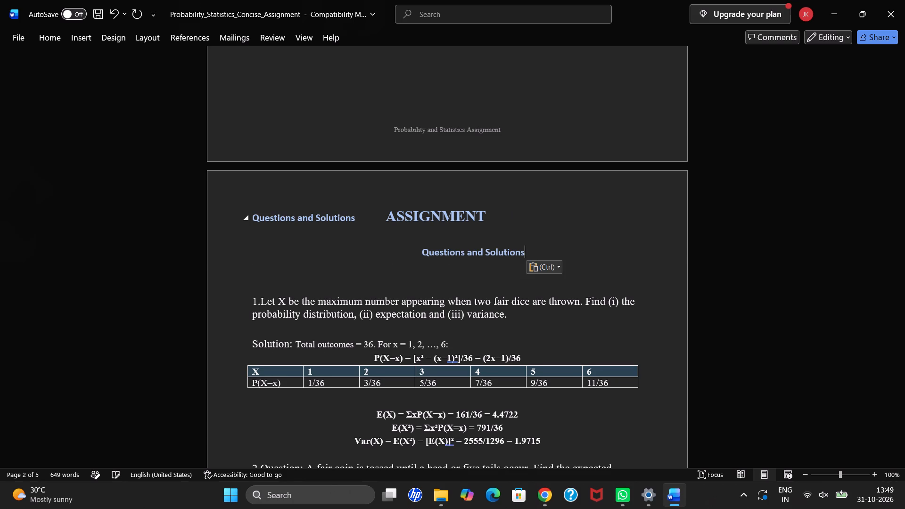
Reduce the indentation of the pasted "Questions and Solutions" line so it starts directly under "ASSIGNMENT".
{"action": "key", "text": "Left"}
{"action": "key", "text": "Left"}
{"action": "key", "text": "Left"}
{"action": "key", "text": "Left"}
{"action": "key", "text": "Left"}
{"action": "key", "text": "Left"}
{"action": "key", "text": "Left"}
{"action": "key", "text": "Left"}
{"action": "key", "text": "Left"}
{"action": "key", "text": "Left"}
{"action": "key", "text": "Left"}
{"action": "key", "text": "Left"}
{"action": "key", "text": "Left"}
{"action": "key", "text": "Left"}
{"action": "key", "text": "Left"}
{"action": "key", "text": "Left"}
{"action": "key", "text": "Left"}
{"action": "key", "text": "Left"}
{"action": "key", "text": "Left"}
{"action": "key", "text": "Left"}
{"action": "key", "text": "BackSpace"}
{"action": "key", "text": "BackSpace"}
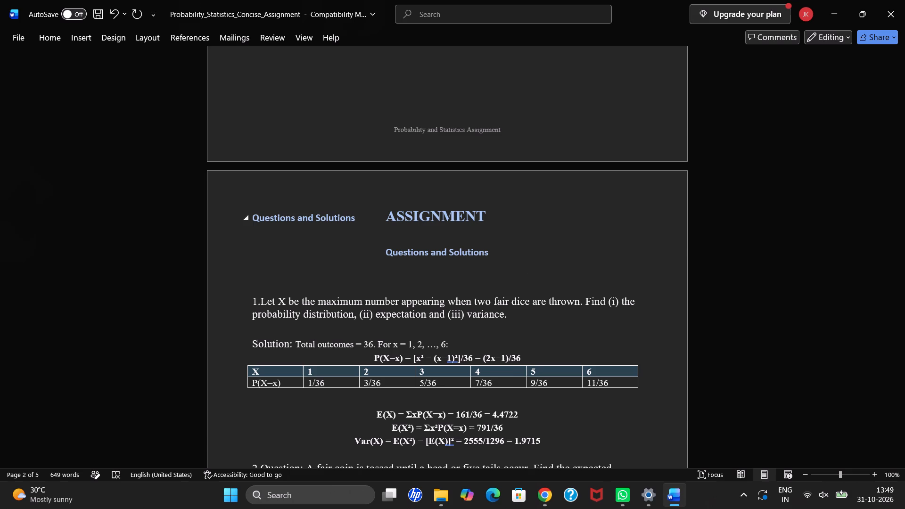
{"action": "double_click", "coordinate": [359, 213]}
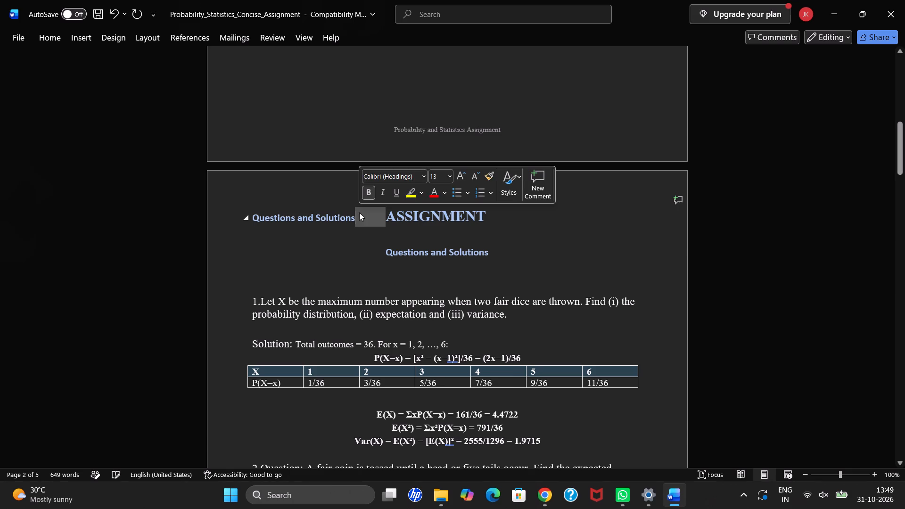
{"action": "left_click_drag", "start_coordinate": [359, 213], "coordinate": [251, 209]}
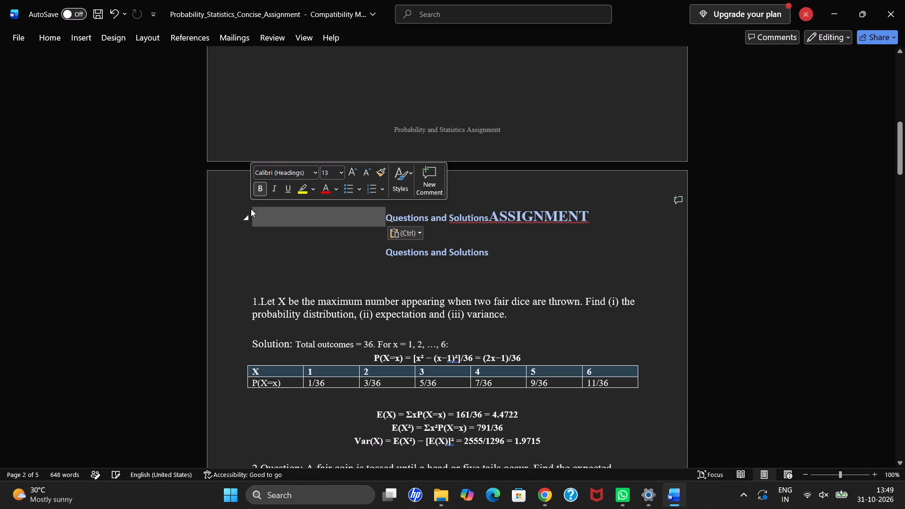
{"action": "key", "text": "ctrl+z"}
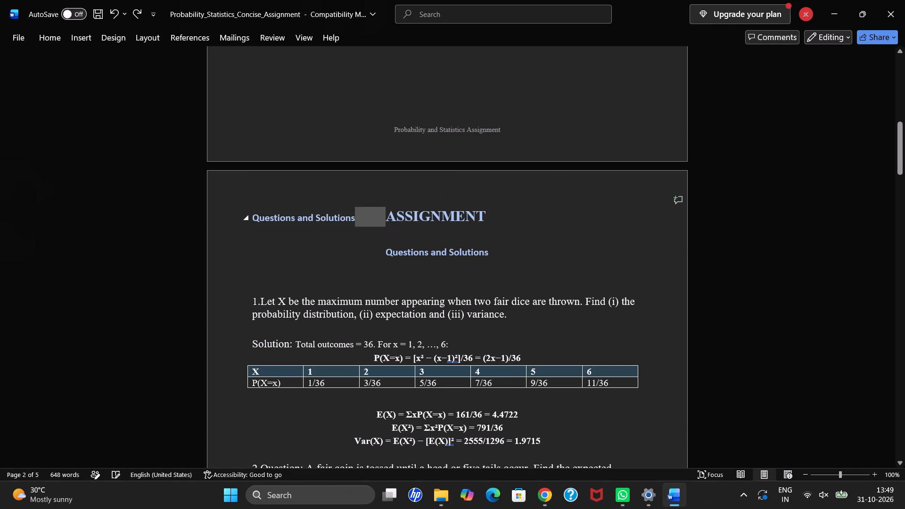
Delete the original "Questions and Solutions" heading in front of "ASSIGNMENT" on page 2.
{"action": "left_click_drag", "start_coordinate": [253, 214], "coordinate": [359, 216]}
{"action": "key", "text": "BackSpace"}
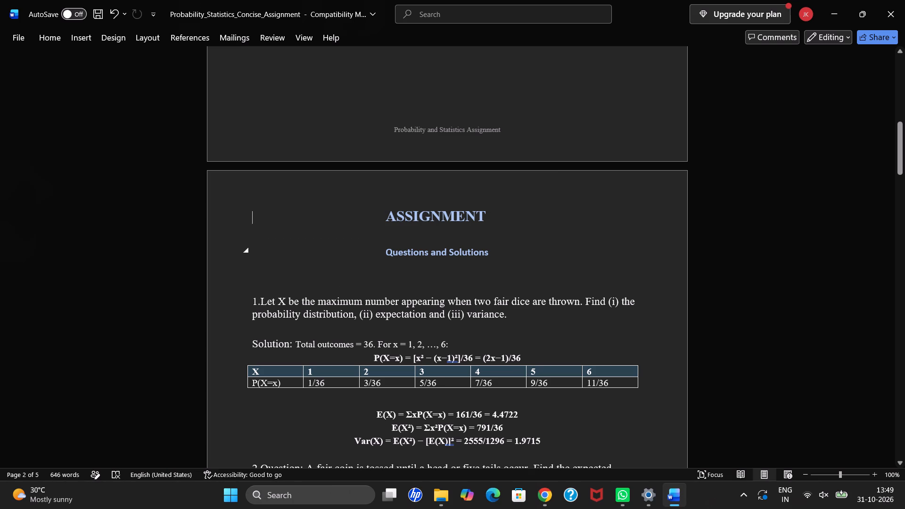
{"action": "left_click", "coordinate": [583, 227]}
Add four blank lines above question 3 to push it onto a new page.
{"action": "scroll", "coordinate": [583, 227], "scroll_direction": "down", "scroll_amount": 2}
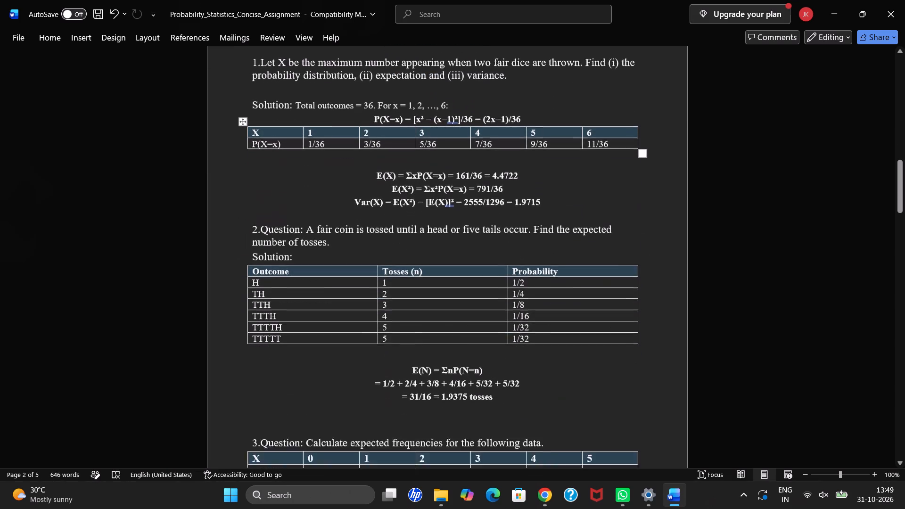
{"action": "scroll", "coordinate": [583, 227], "scroll_direction": "down", "scroll_amount": 3}
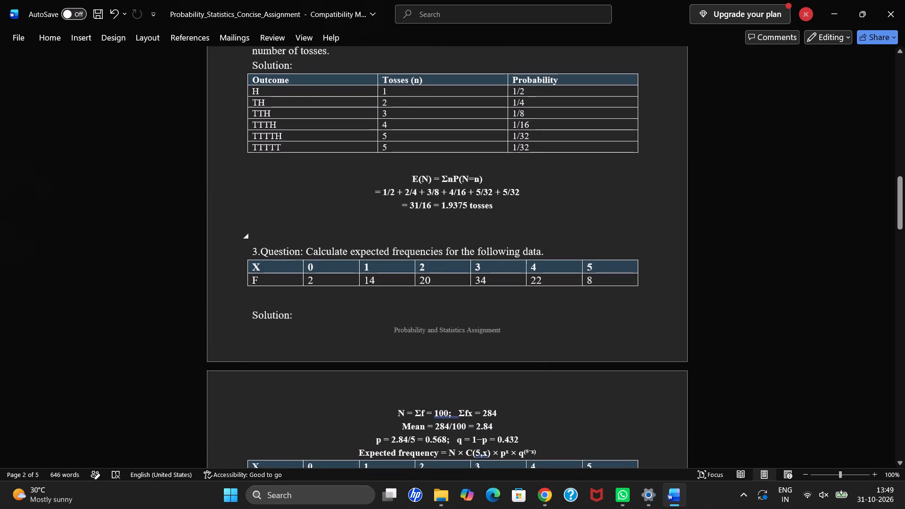
{"action": "scroll", "coordinate": [583, 227], "scroll_direction": "down", "scroll_amount": 1}
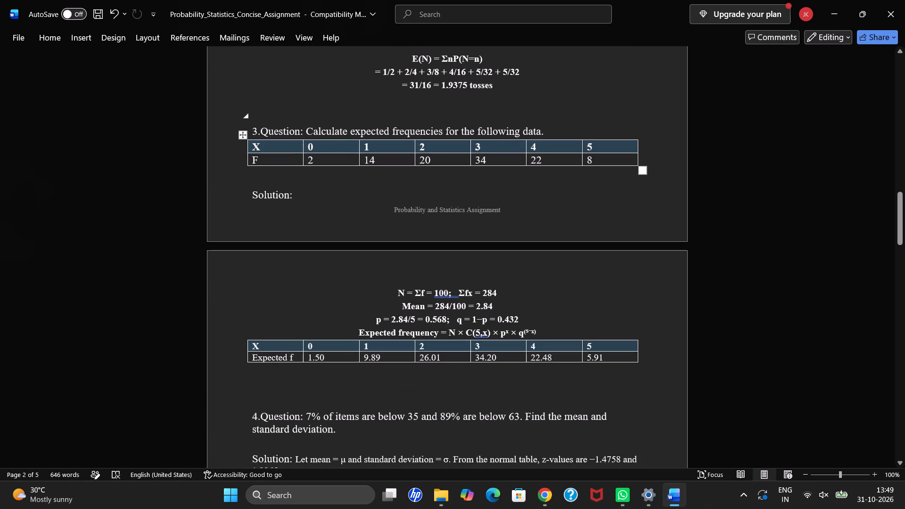
{"action": "left_click", "coordinate": [271, 119]}
{"action": "key", "text": "Return"}
{"action": "key", "text": "Return"}
{"action": "key", "text": "Return"}
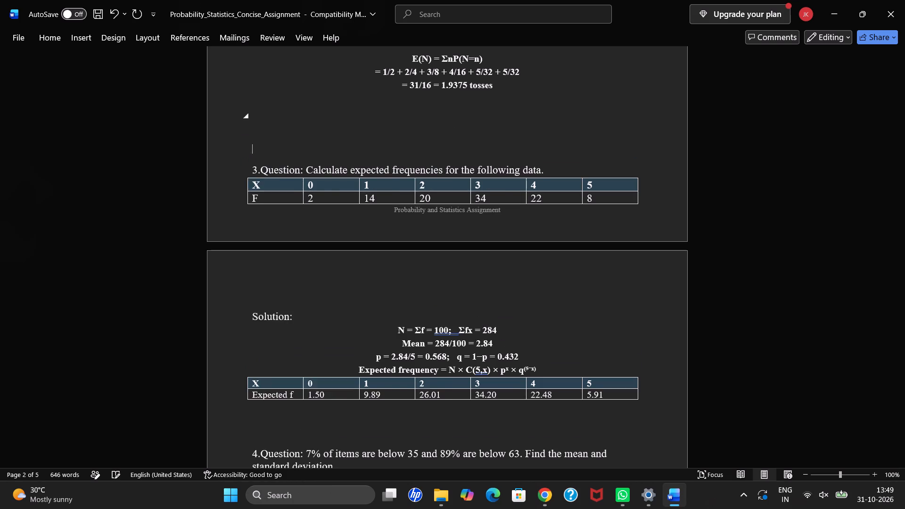
{"action": "key", "text": "Return"}
Delete the "Question:" label from question 3, keeping only the number "3." before the question text.
{"action": "scroll", "coordinate": [271, 119], "scroll_direction": "down", "scroll_amount": 2}
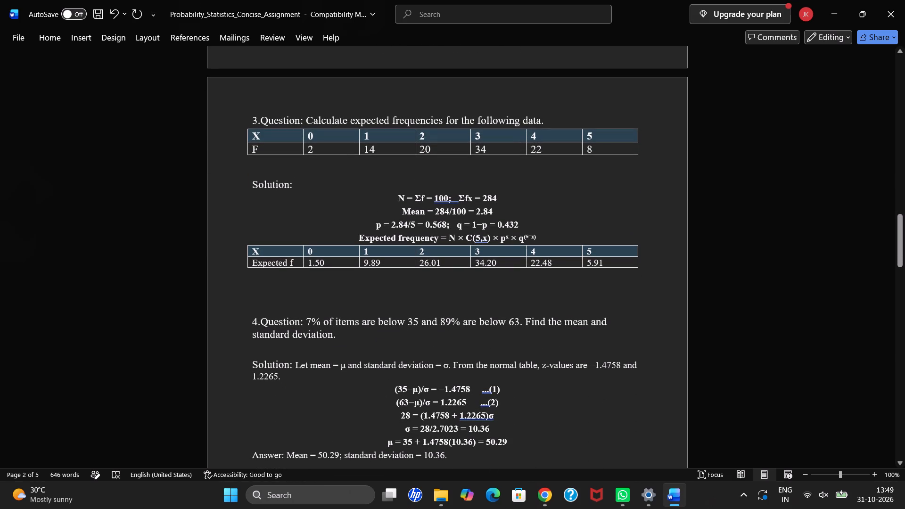
{"action": "left_click", "coordinate": [300, 119]}
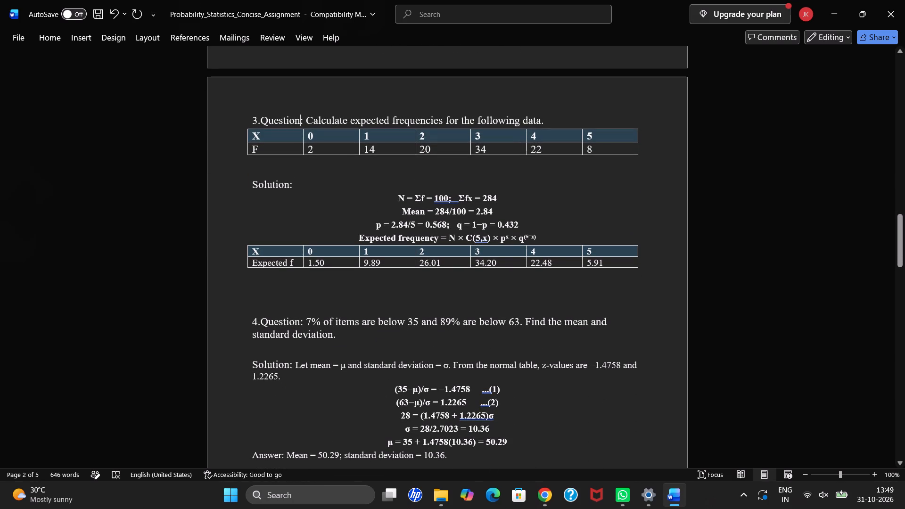
{"action": "left_click_drag", "start_coordinate": [292, 119], "coordinate": [262, 121]}
{"action": "key", "text": "BackSpace"}
{"action": "key", "text": "Right"}
{"action": "key", "text": "Right"}
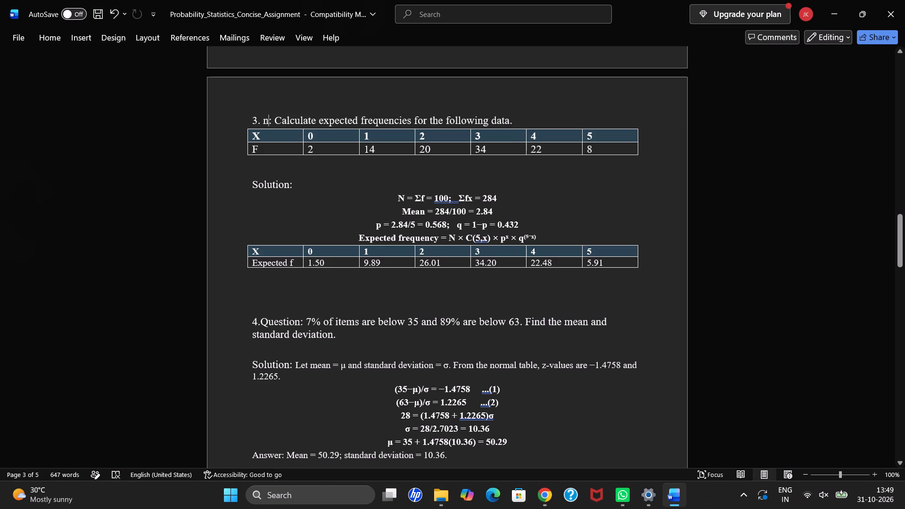
{"action": "key", "text": "Right"}
{"action": "key", "text": "BackSpace"}
{"action": "key", "text": "BackSpace"}
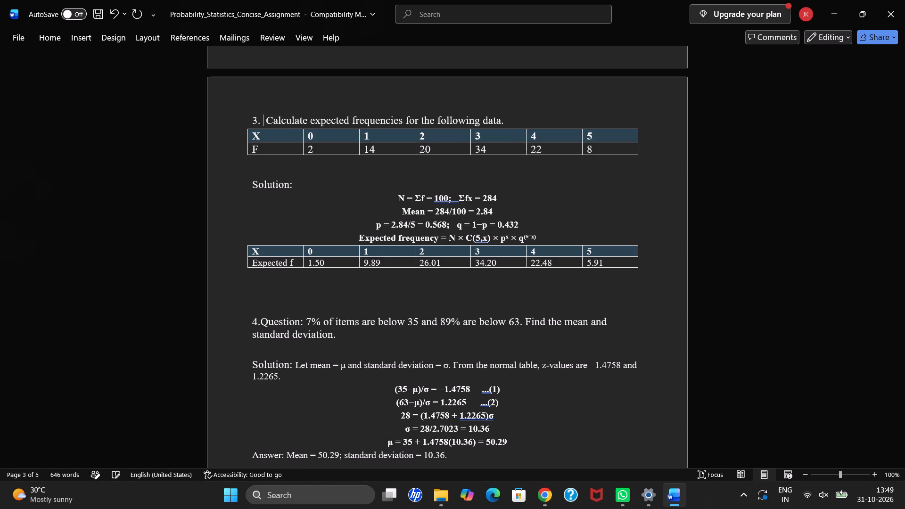
{"action": "key", "text": "BackSpace"}
Delete the "Question:" label from question 4, keeping only the number "4." before the question text.
{"action": "scroll", "coordinate": [363, 230], "scroll_direction": "down", "scroll_amount": 2}
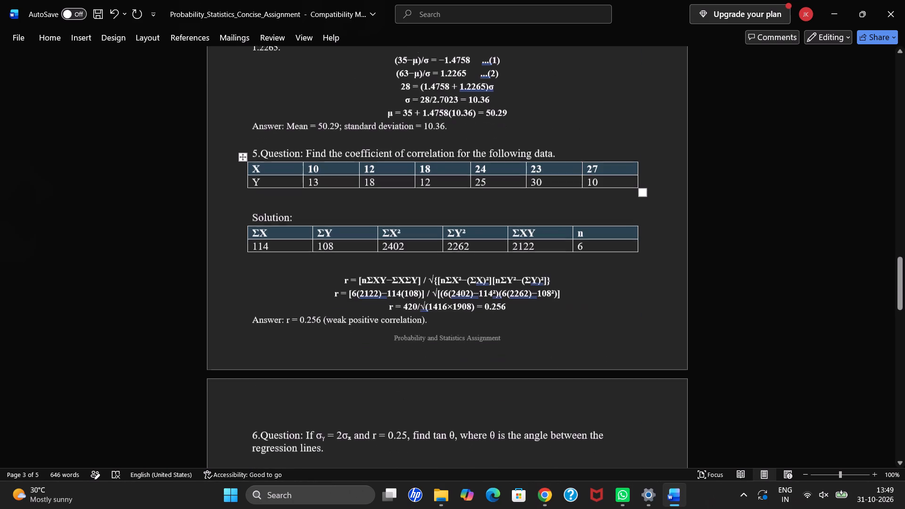
{"action": "scroll", "coordinate": [341, 180], "scroll_direction": "up", "scroll_amount": 2}
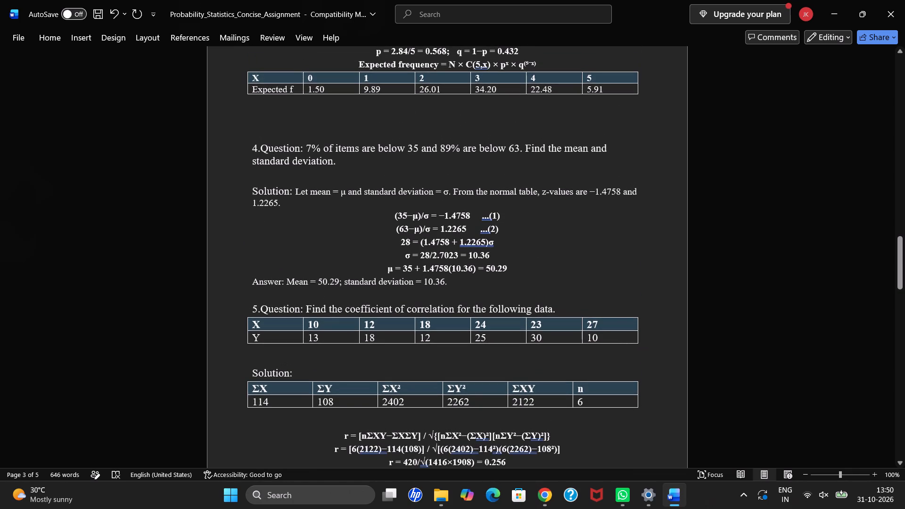
{"action": "left_click_drag", "start_coordinate": [304, 151], "coordinate": [275, 148]}
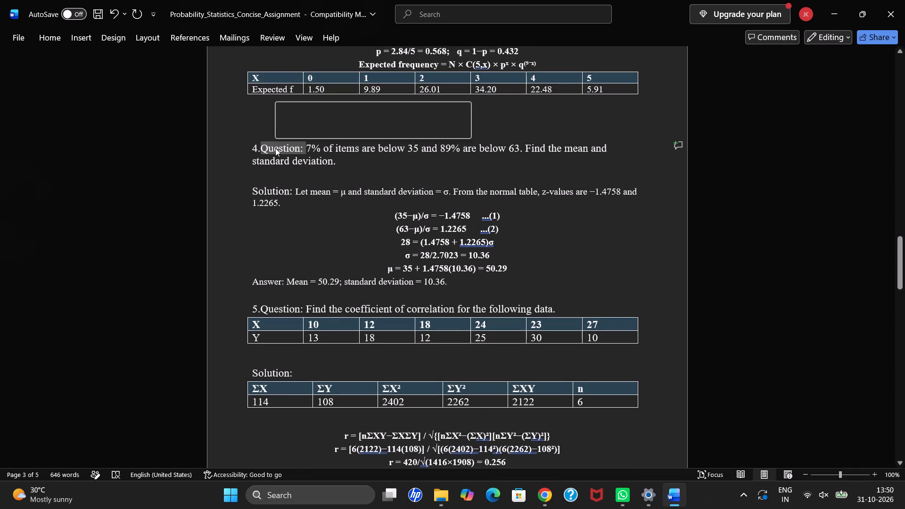
{"action": "key", "text": "BackSpace"}
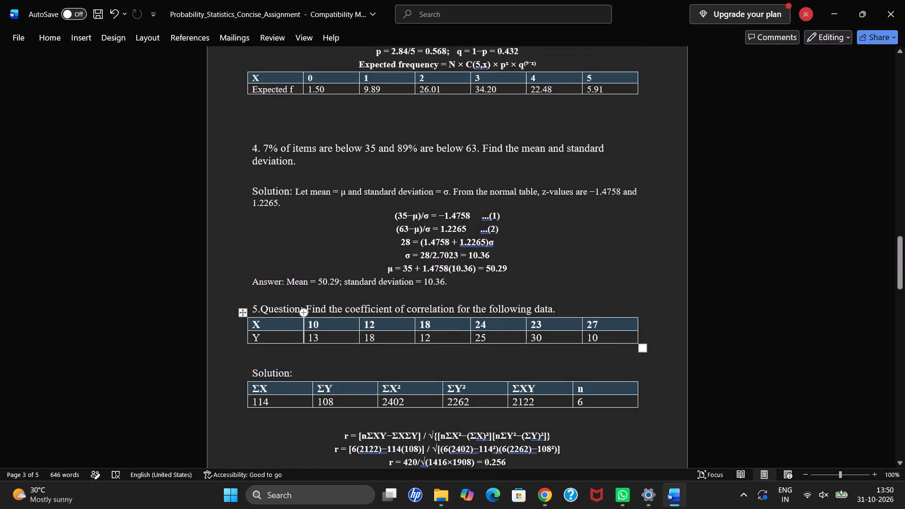
Delete the word "Question" and the full stop before it in questions 5, 6 and 7, leaving "5:", "6:" and "7:".
{"action": "double_click", "coordinate": [284, 308]}
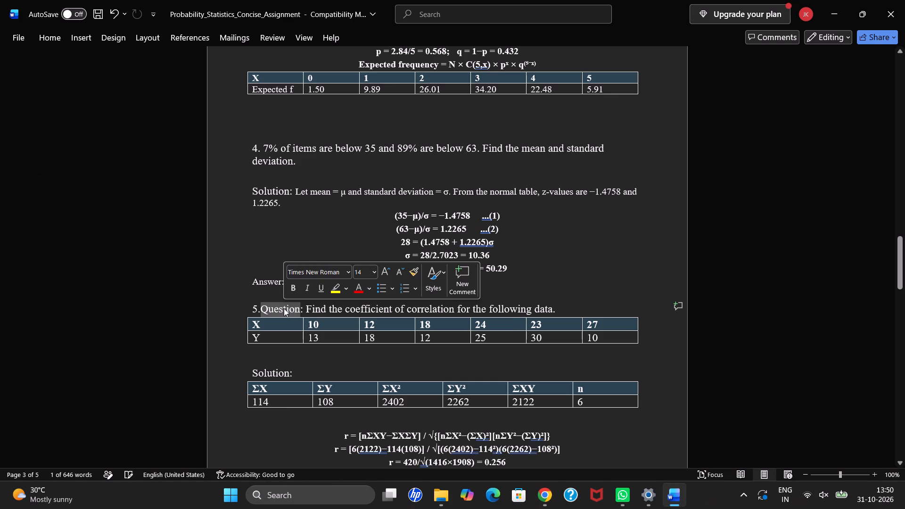
{"action": "key", "text": "BackSpace"}
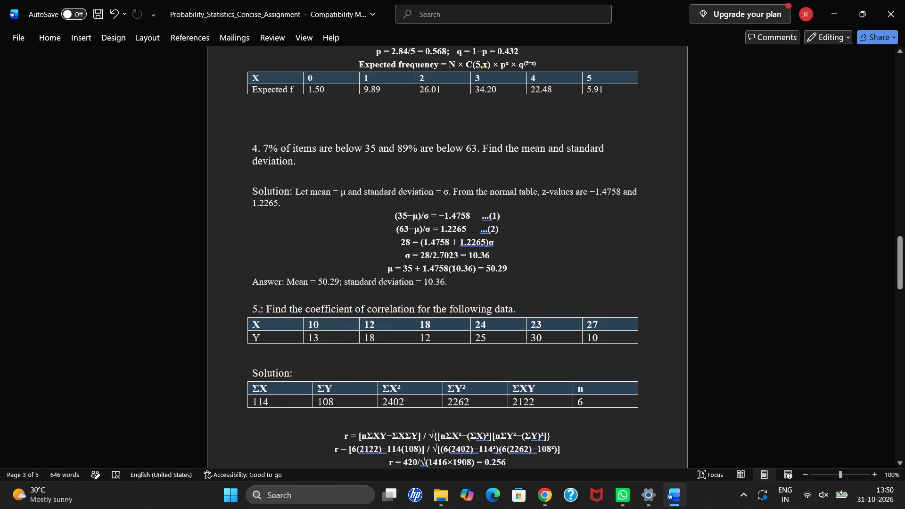
{"action": "key", "text": "BackSpace"}
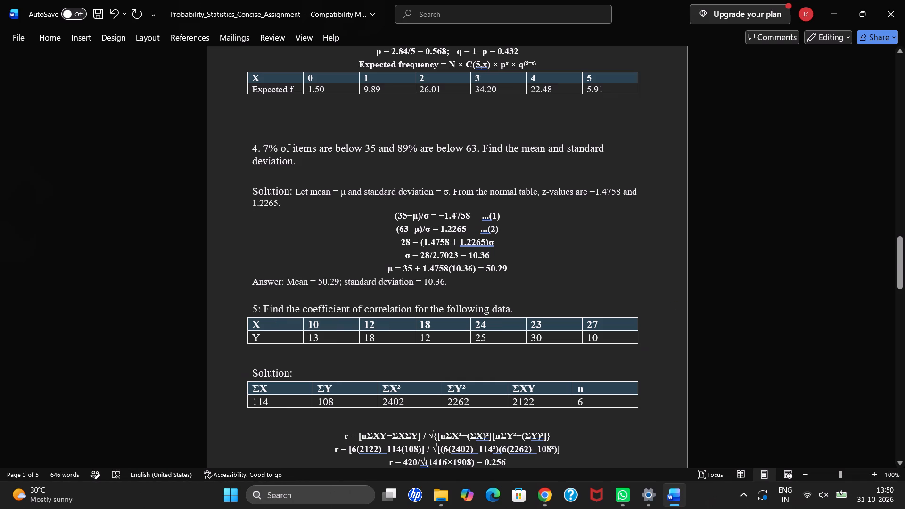
{"action": "scroll", "coordinate": [309, 238], "scroll_direction": "down", "scroll_amount": 2}
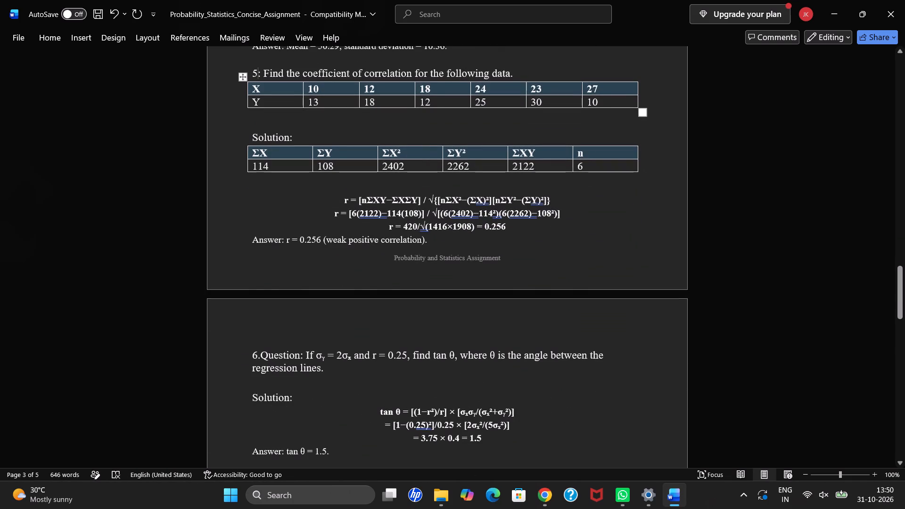
{"action": "double_click", "coordinate": [283, 352]}
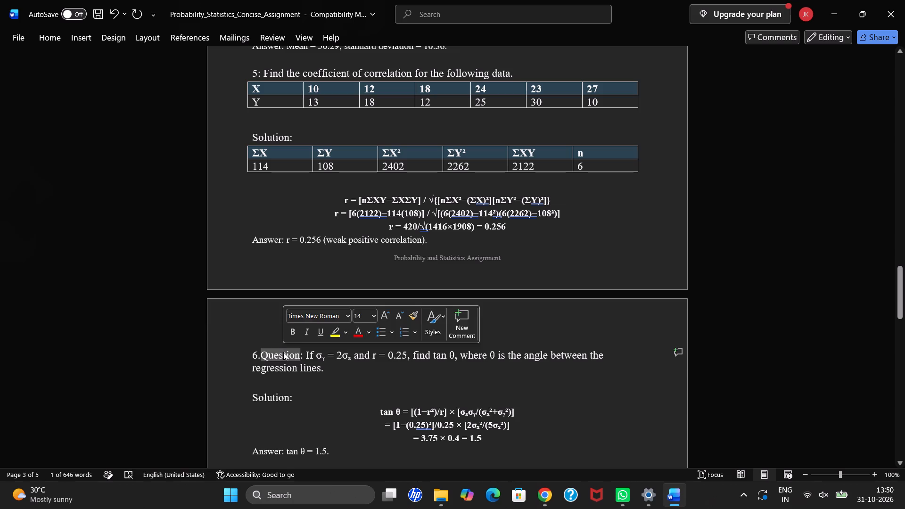
{"action": "key", "text": "BackSpace"}
{"action": "key", "text": "BackSpace"}
{"action": "scroll", "coordinate": [283, 352], "scroll_direction": "down", "scroll_amount": 2}
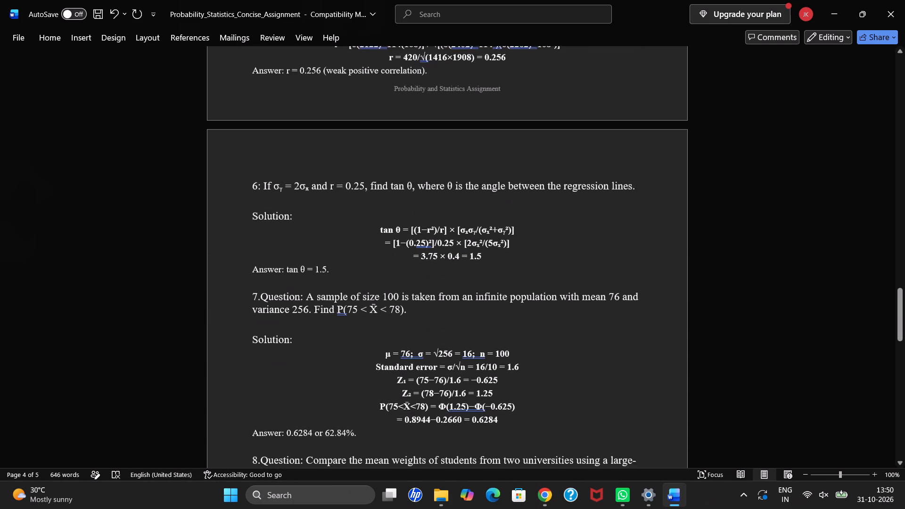
{"action": "double_click", "coordinate": [280, 293]}
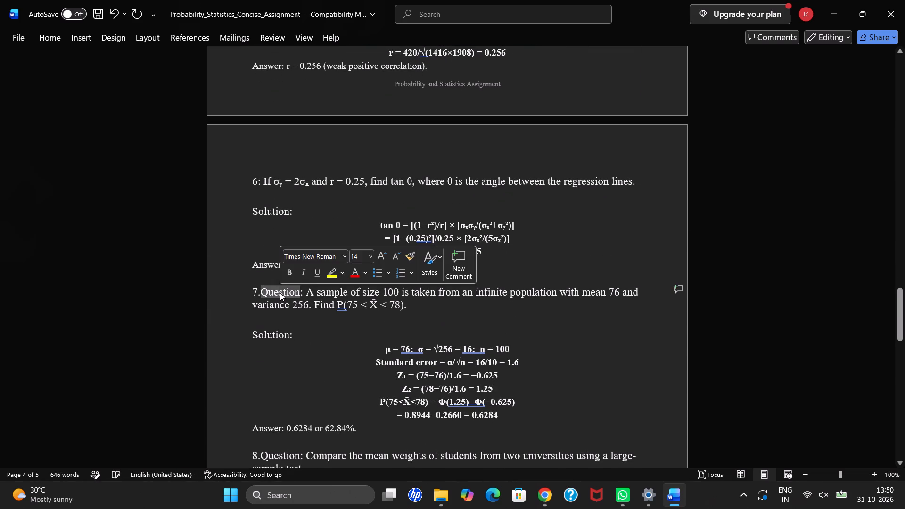
{"action": "key", "text": "BackSpace"}
{"action": "key", "text": "BackSpace"}
Delete the word "Question" and the full stop before it in questions 8, 9 and 10, leaving "8:", "9:" and "10:".
{"action": "scroll", "coordinate": [280, 293], "scroll_direction": "down", "scroll_amount": 2}
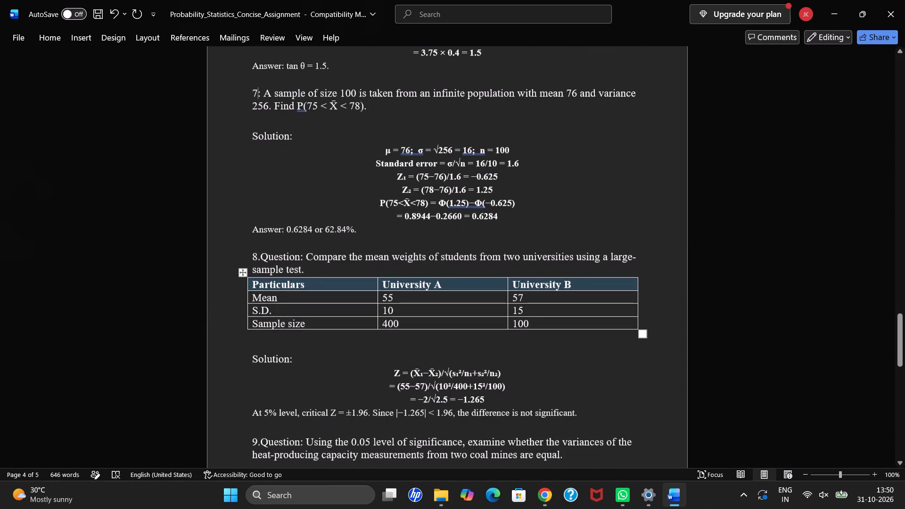
{"action": "double_click", "coordinate": [284, 256]}
{"action": "key", "text": "BackSpace"}
{"action": "key", "text": "BackSpace"}
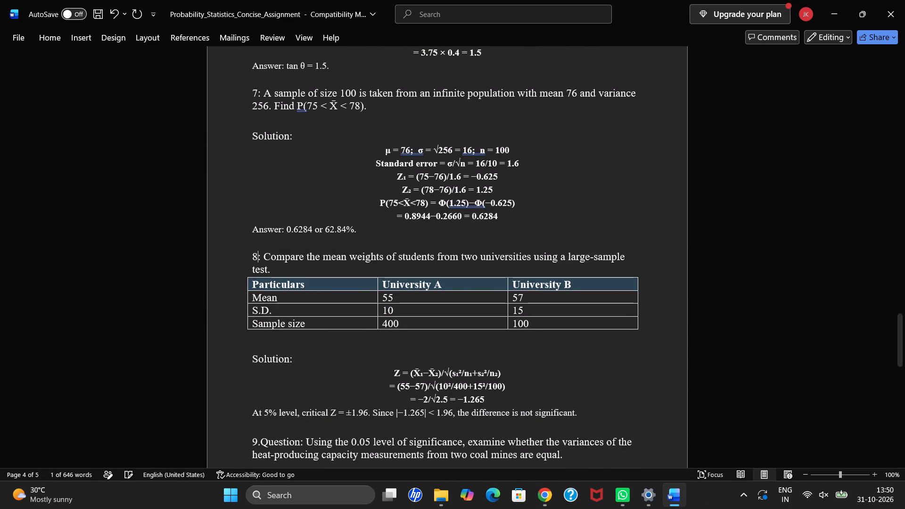
{"action": "scroll", "coordinate": [284, 256], "scroll_direction": "down", "scroll_amount": 1}
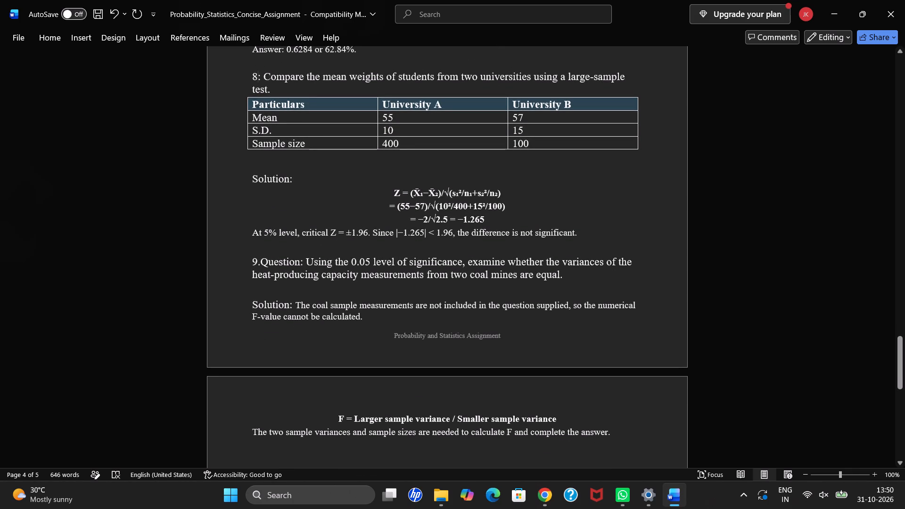
{"action": "double_click", "coordinate": [285, 260]}
{"action": "key", "text": "BackSpace"}
{"action": "key", "text": "BackSpace"}
{"action": "scroll", "coordinate": [285, 260], "scroll_direction": "down", "scroll_amount": 2}
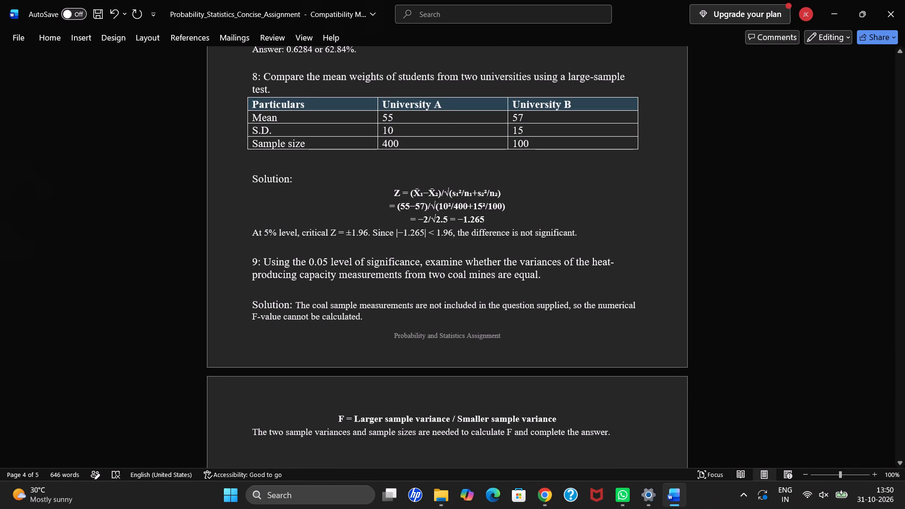
{"action": "scroll", "coordinate": [285, 260], "scroll_direction": "down", "scroll_amount": 4}
{"action": "double_click", "coordinate": [296, 150]}
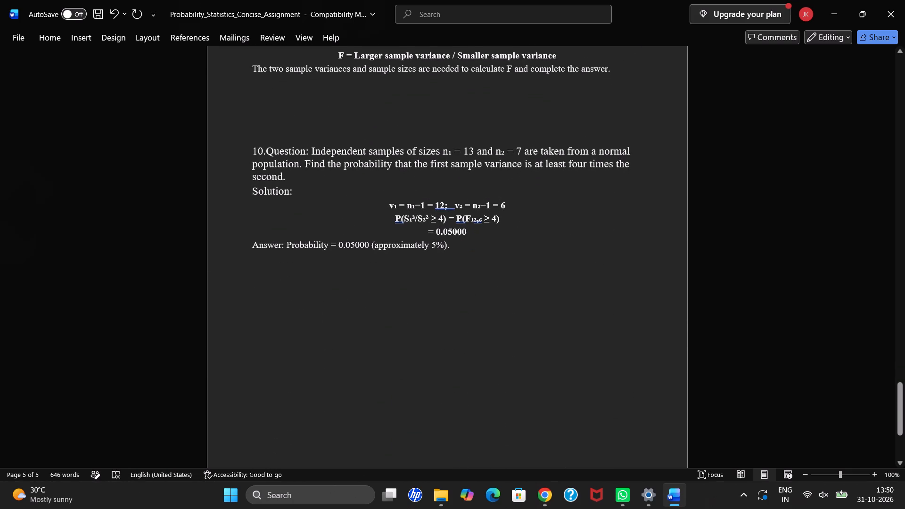
{"action": "key", "text": "BackSpace"}
{"action": "key", "text": "BackSpace"}
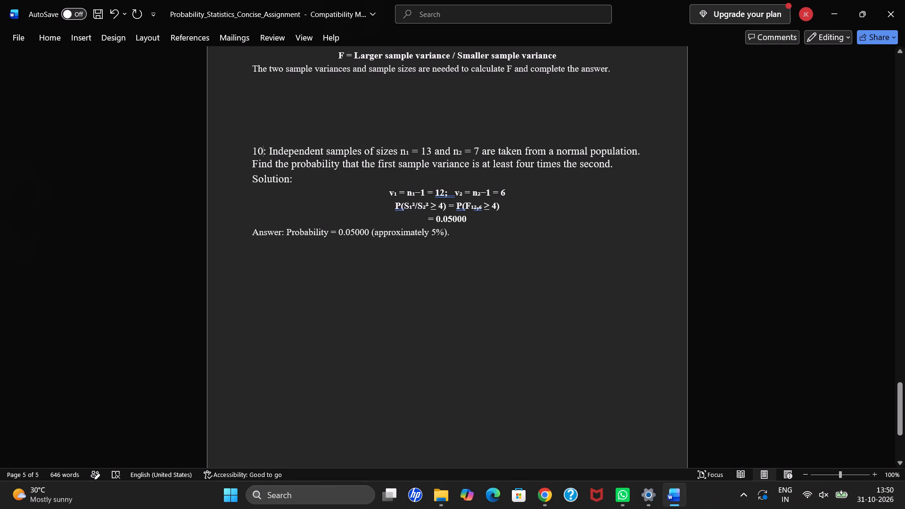
Add one blank line between the text of question 10 and its "Solution:" label.
{"action": "left_click", "coordinate": [631, 170]}
{"action": "key", "text": "Return"}
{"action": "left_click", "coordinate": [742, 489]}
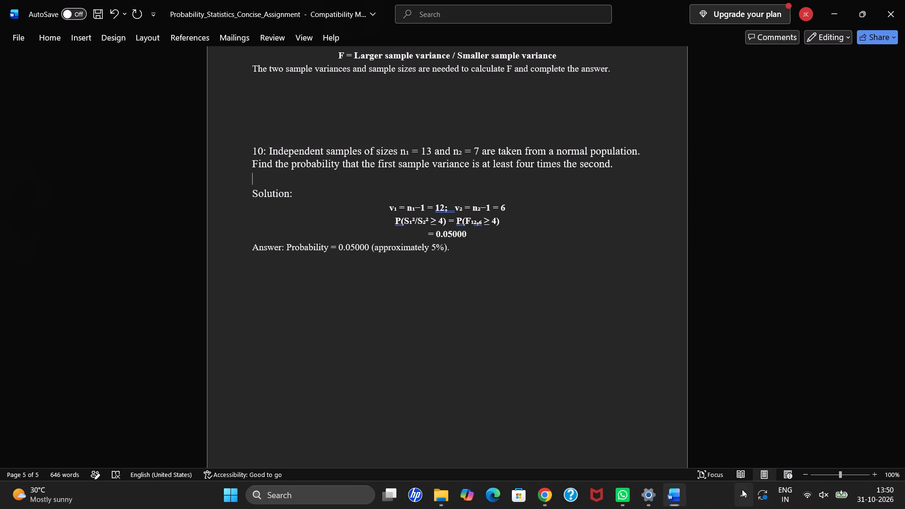
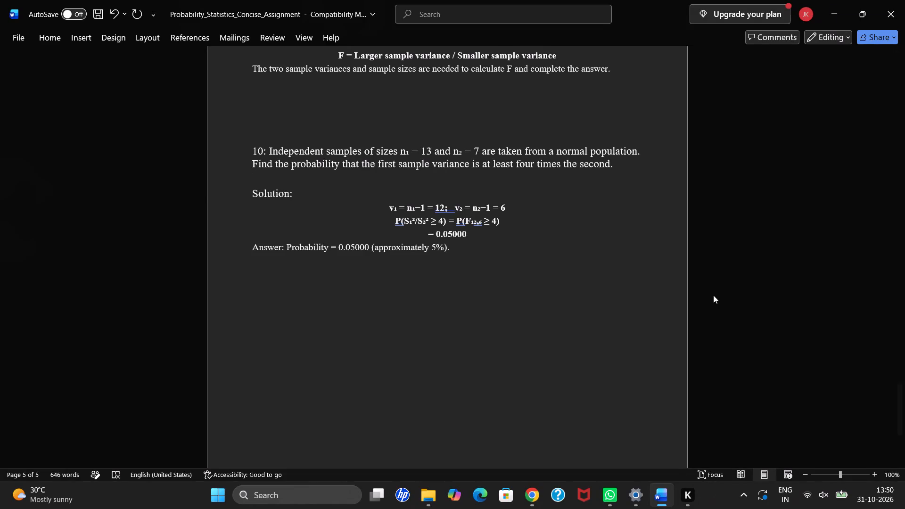
Review the question labels, solution labels and spacing throughout the assignment.
{"action": "scroll", "coordinate": [713, 295], "scroll_direction": "up", "scroll_amount": 9}
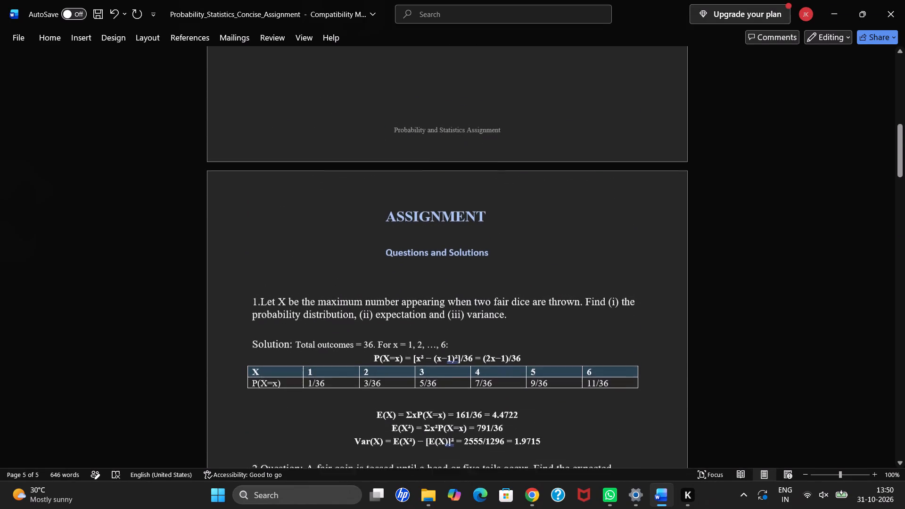
{"action": "scroll", "coordinate": [713, 295], "scroll_direction": "down", "scroll_amount": 2}
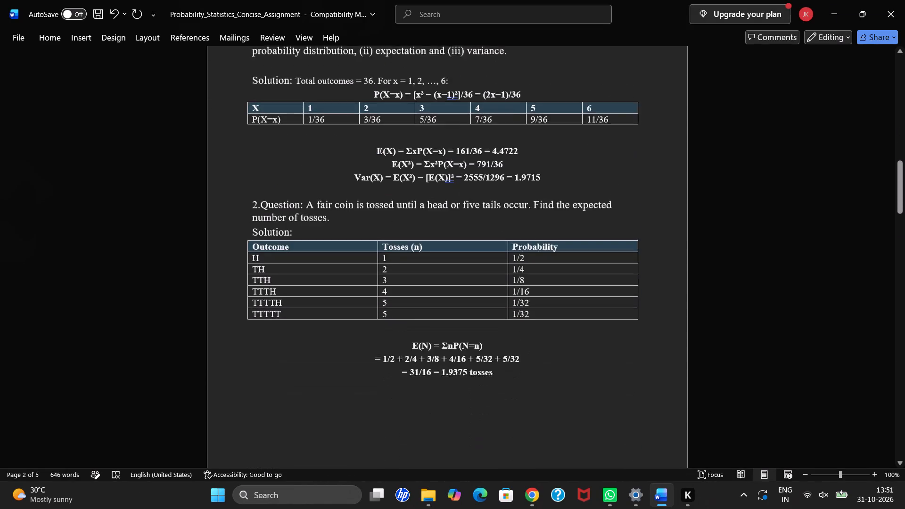
{"action": "scroll", "coordinate": [713, 295], "scroll_direction": "down", "scroll_amount": 3}
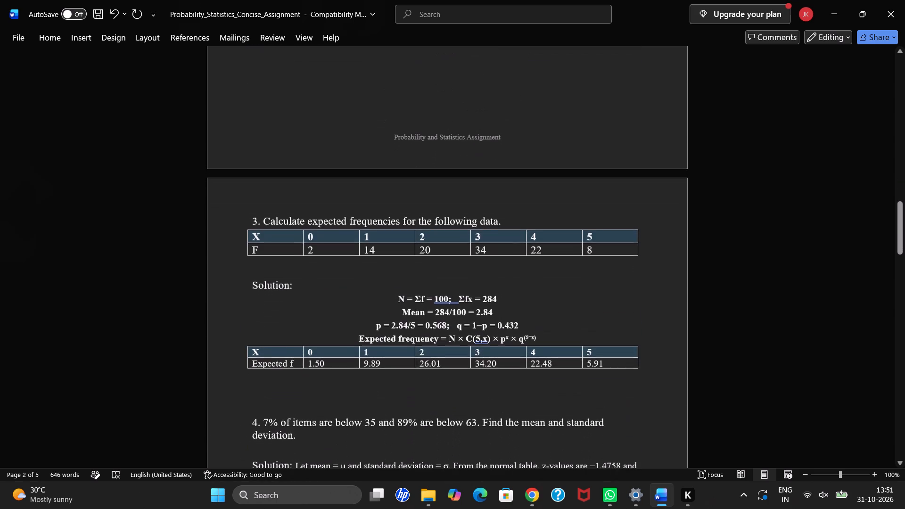
{"action": "scroll", "coordinate": [713, 295], "scroll_direction": "down", "scroll_amount": 5}
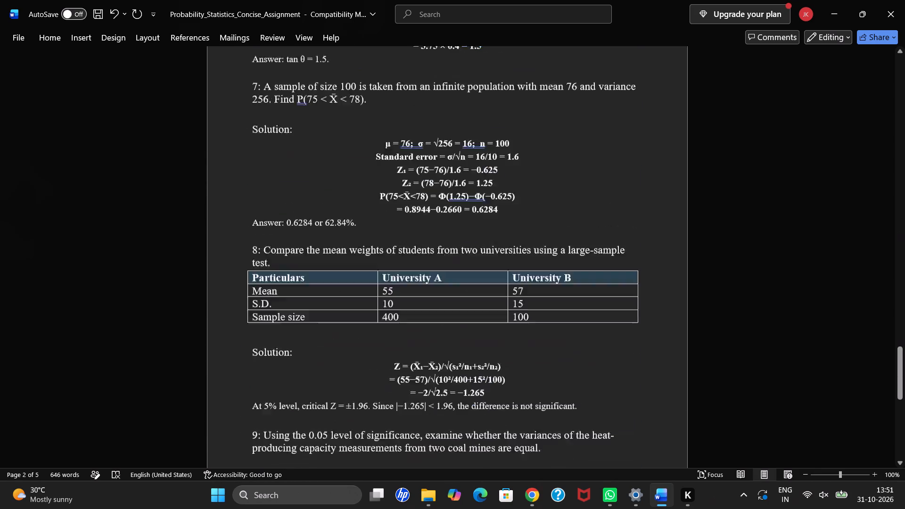
{"action": "scroll", "coordinate": [713, 295], "scroll_direction": "up", "scroll_amount": 1}
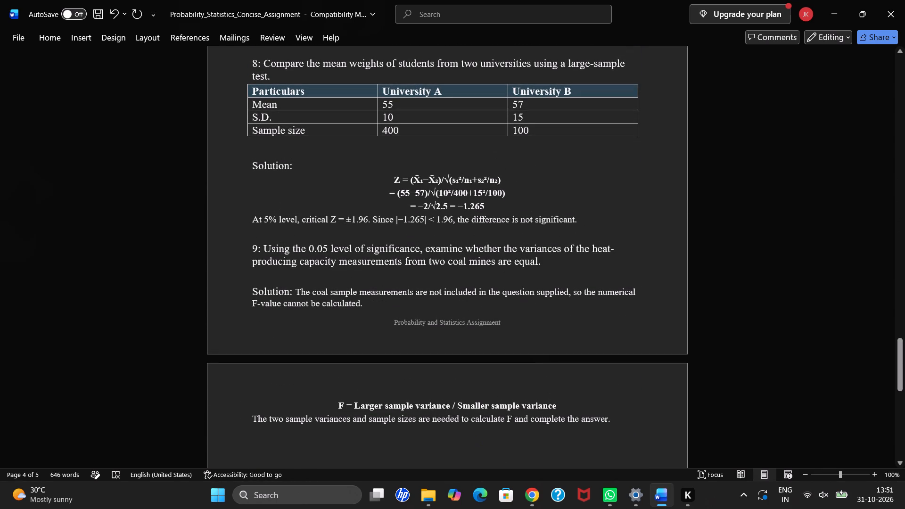
Make the full text of question 10, about the independent samples, bold.
{"action": "left_click", "coordinate": [51, 38]}
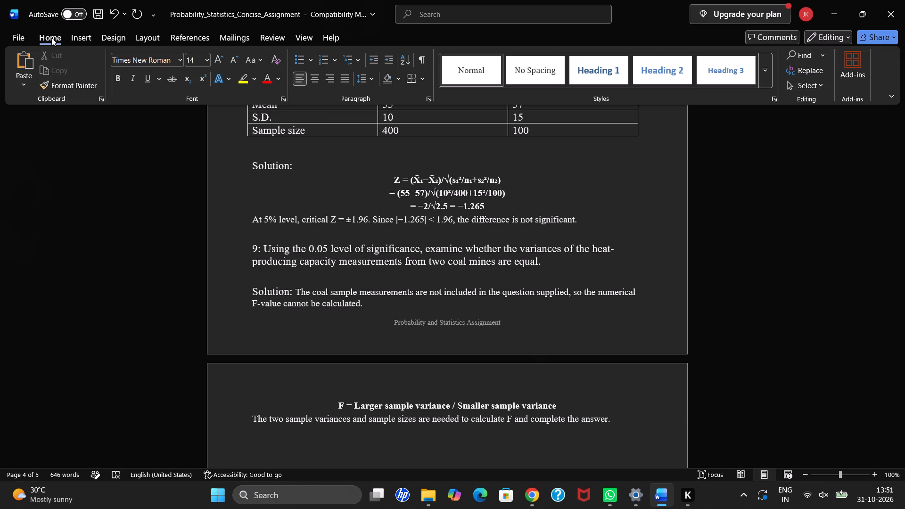
{"action": "left_click", "coordinate": [123, 79]}
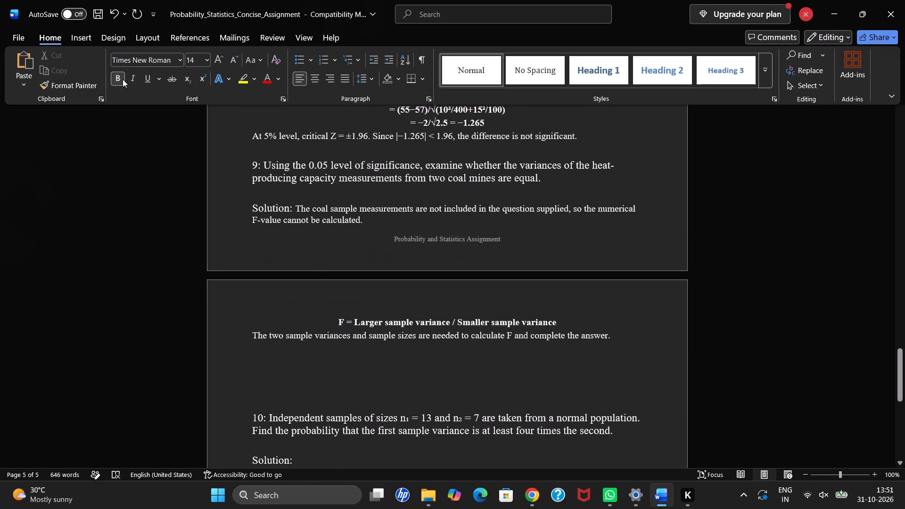
{"action": "left_click_drag", "start_coordinate": [251, 418], "coordinate": [393, 429]}
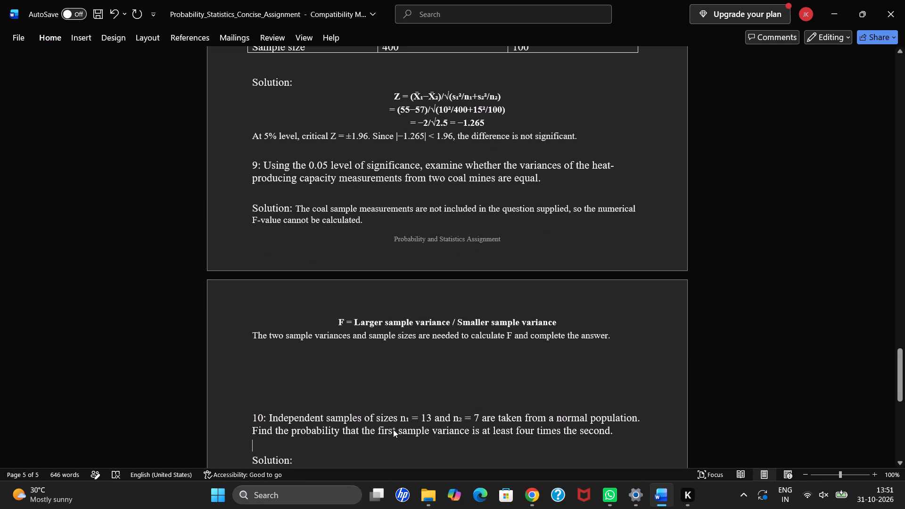
{"action": "left_click_drag", "start_coordinate": [393, 429], "coordinate": [653, 439]}
{"action": "triple_click", "coordinate": [653, 439]}
{"action": "left_click_drag", "start_coordinate": [653, 439], "coordinate": [452, 416]}
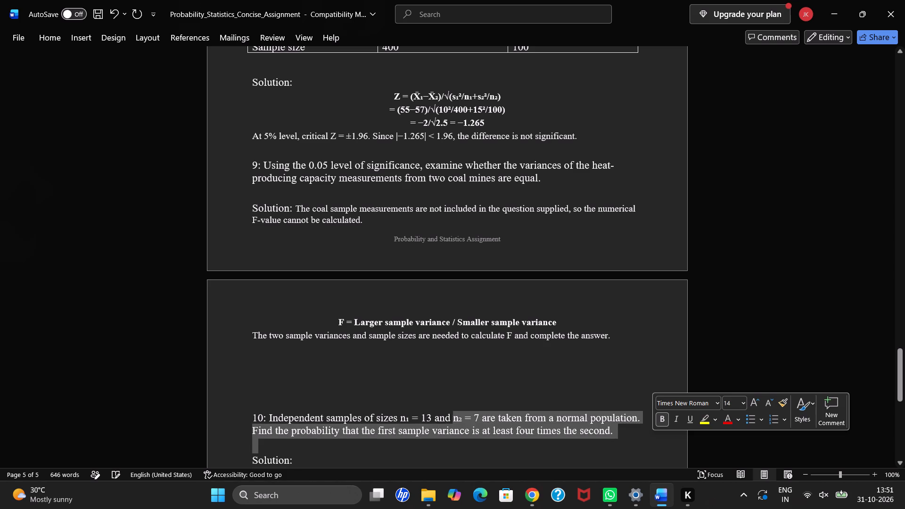
{"action": "left_click_drag", "start_coordinate": [452, 416], "coordinate": [207, 390]}
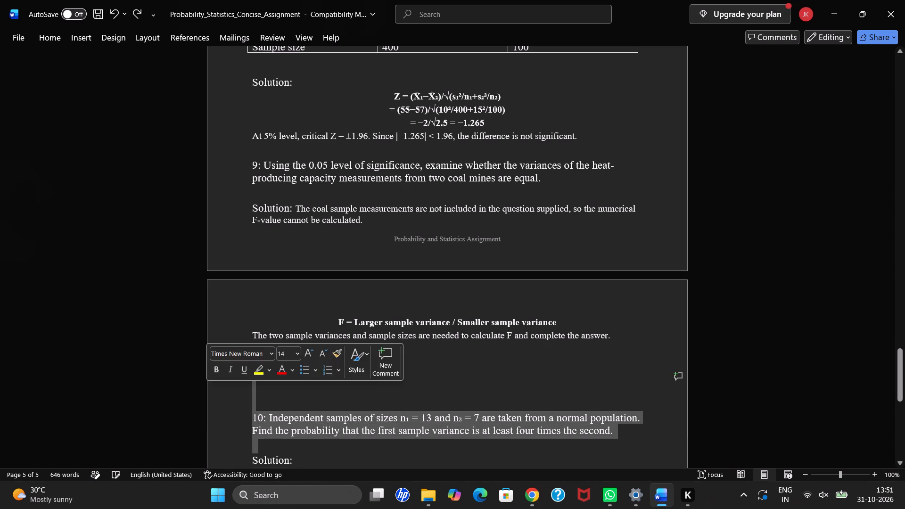
{"action": "left_click", "coordinate": [216, 371]}
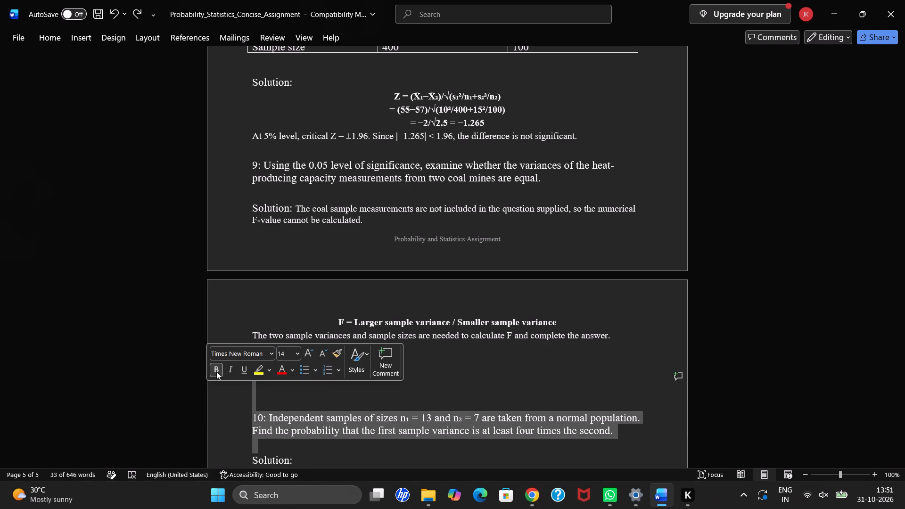
{"action": "left_click", "coordinate": [479, 393]}
Make the "Solution:" label under question 10 bold.
{"action": "scroll", "coordinate": [479, 393], "scroll_direction": "down", "scroll_amount": 1}
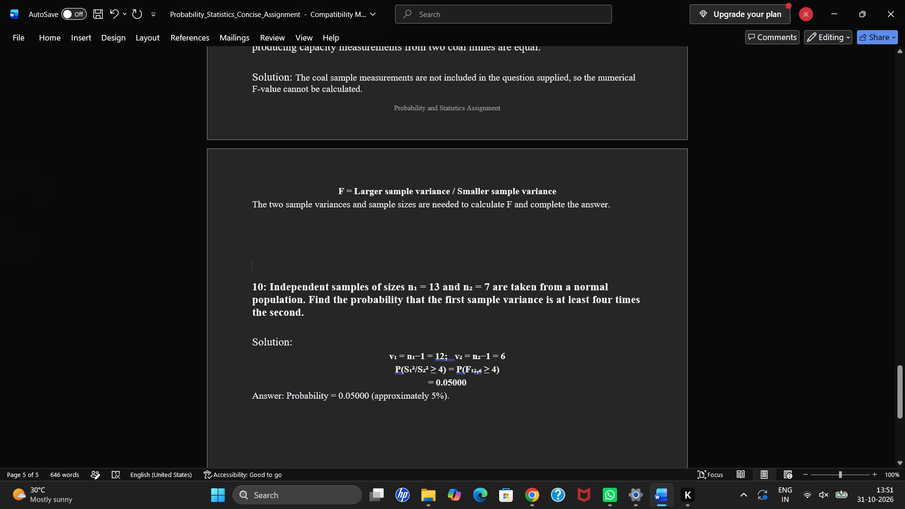
{"action": "left_click_drag", "start_coordinate": [317, 344], "coordinate": [225, 352]}
{"action": "left_click", "coordinate": [270, 358]}
{"action": "left_click_drag", "start_coordinate": [298, 340], "coordinate": [223, 340]}
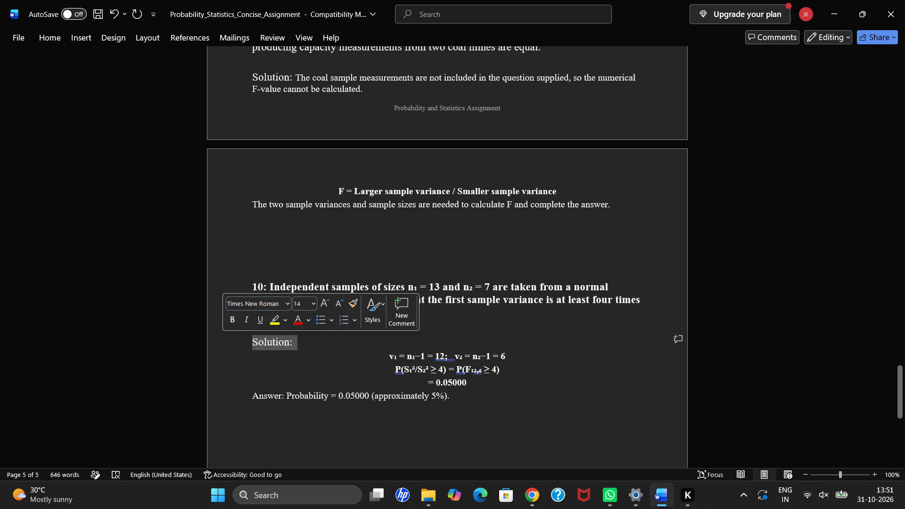
{"action": "left_click", "coordinate": [229, 320]}
{"action": "left_click", "coordinate": [292, 248]}
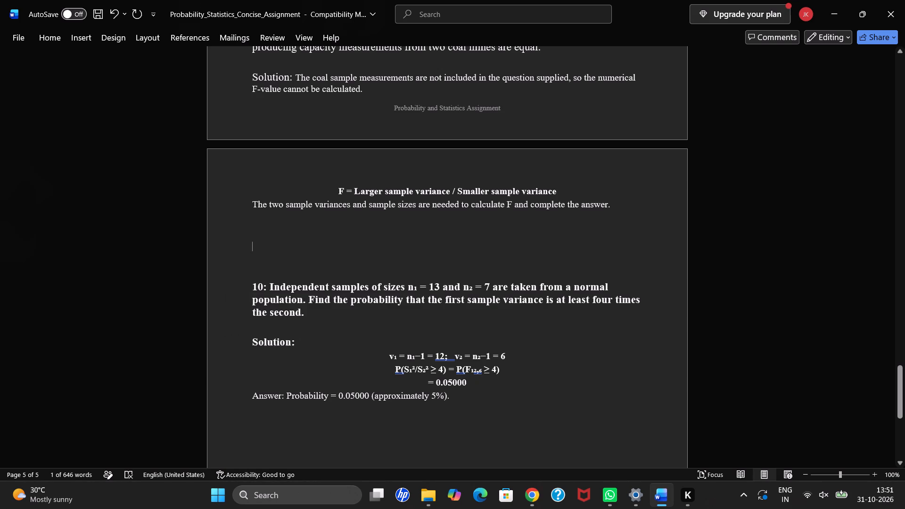
Make the text of question 9 and its "Solution:" label bold, leaving the solution's explanation in regular weight.
{"action": "scroll", "coordinate": [292, 248], "scroll_direction": "up", "scroll_amount": 3}
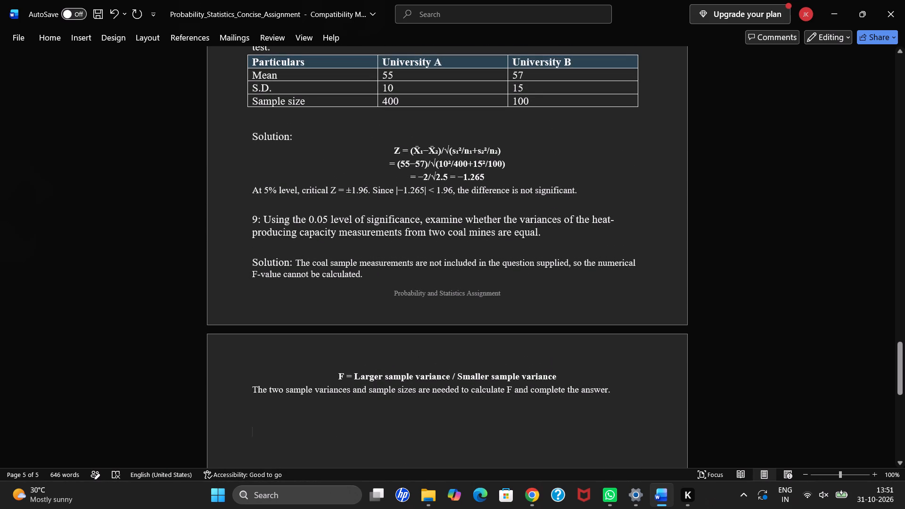
{"action": "left_click_drag", "start_coordinate": [547, 233], "coordinate": [390, 205]}
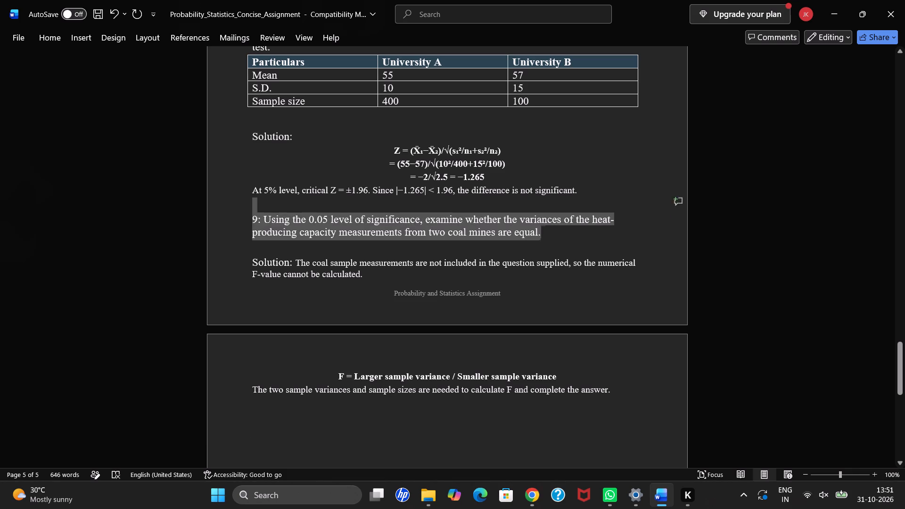
{"action": "left_click_drag", "start_coordinate": [390, 205], "coordinate": [235, 213]}
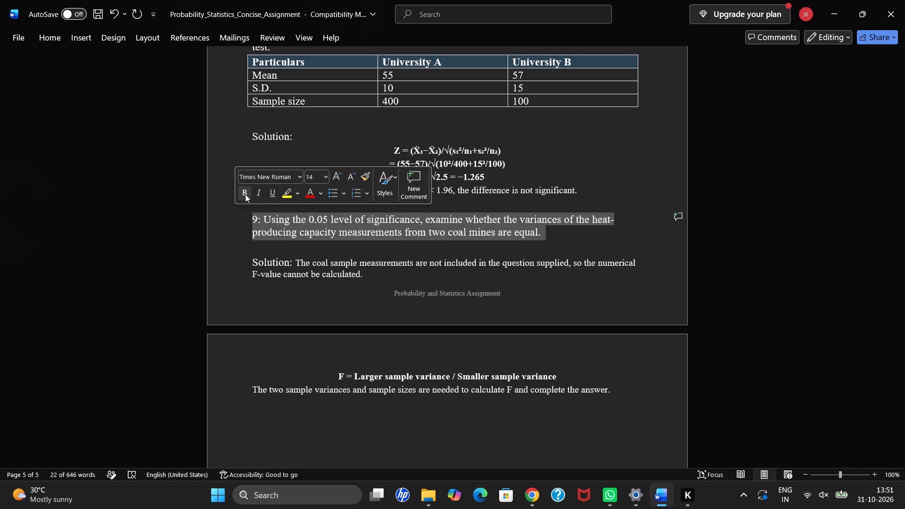
{"action": "left_click", "coordinate": [245, 194]}
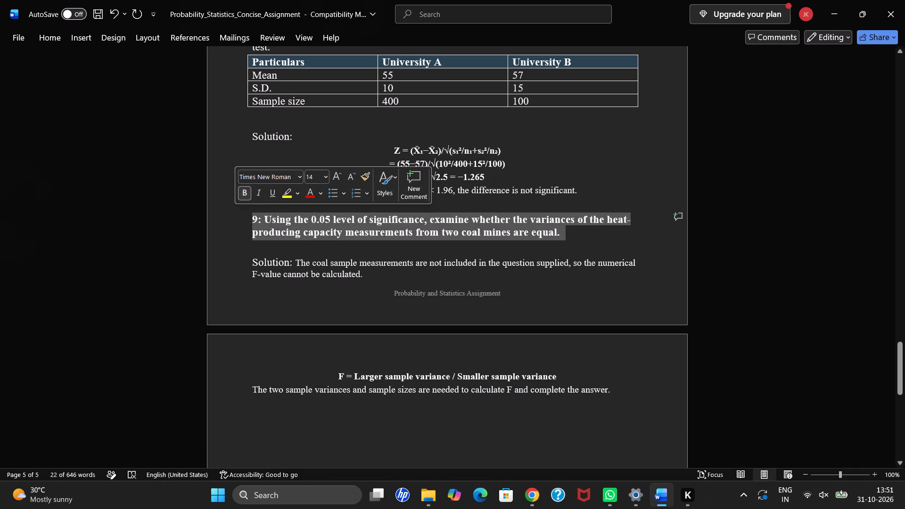
{"action": "left_click_drag", "start_coordinate": [292, 260], "coordinate": [238, 262]}
{"action": "left_click", "coordinate": [246, 243]}
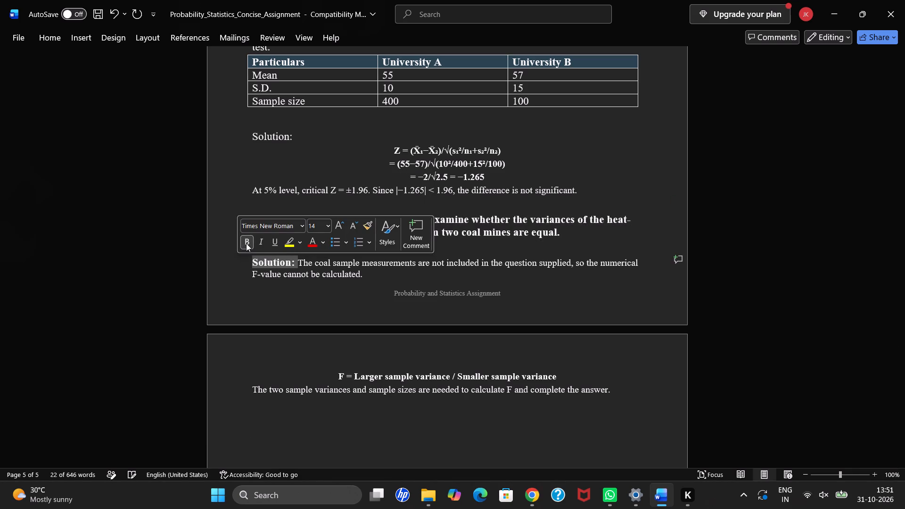
{"action": "left_click", "coordinate": [313, 179]}
Make the text of question 8 and the "Solution:" label below its university table bold.
{"action": "scroll", "coordinate": [313, 179], "scroll_direction": "up", "scroll_amount": 1}
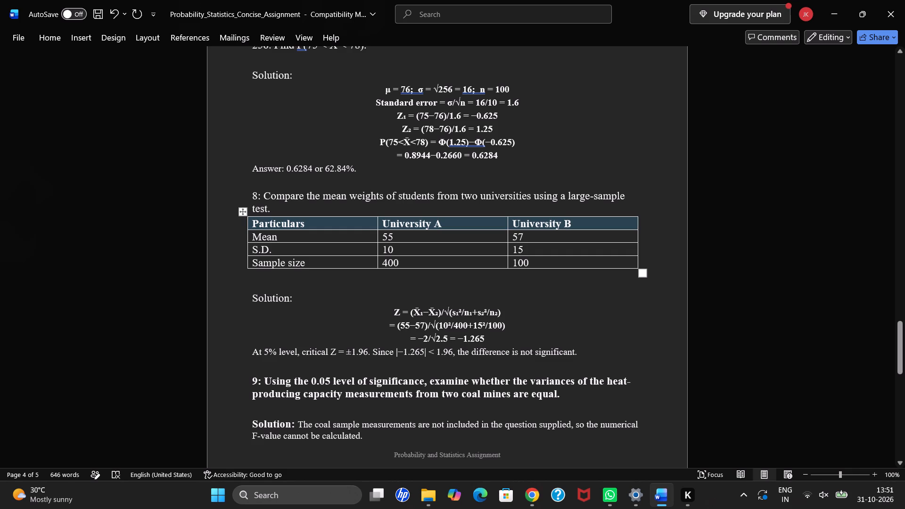
{"action": "left_click_drag", "start_coordinate": [279, 213], "coordinate": [252, 195]}
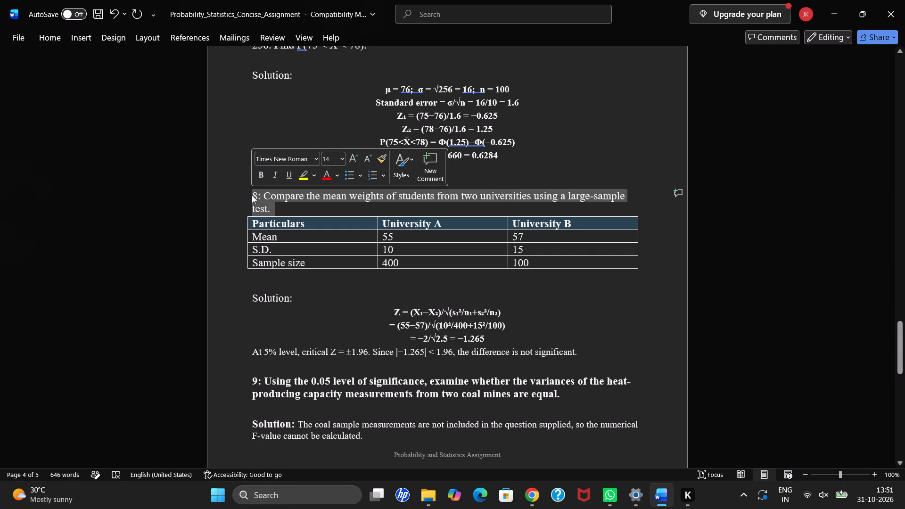
{"action": "left_click", "coordinate": [257, 173]}
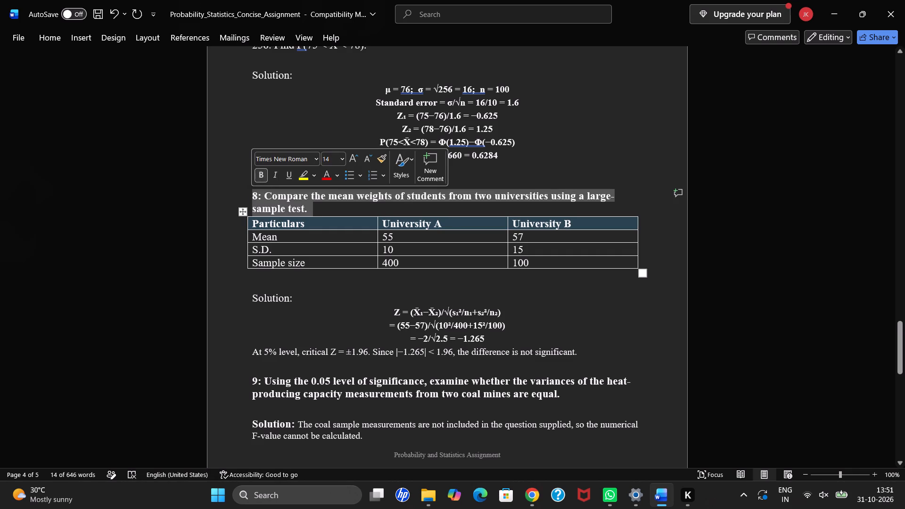
{"action": "double_click", "coordinate": [295, 298]}
{"action": "double_click", "coordinate": [295, 298]}
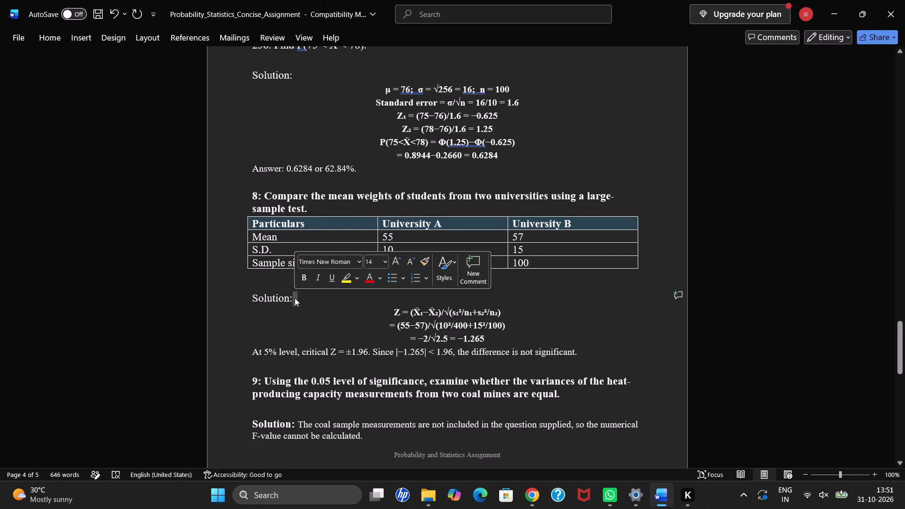
{"action": "left_click_drag", "start_coordinate": [295, 298], "coordinate": [251, 291]}
{"action": "left_click", "coordinate": [256, 266]}
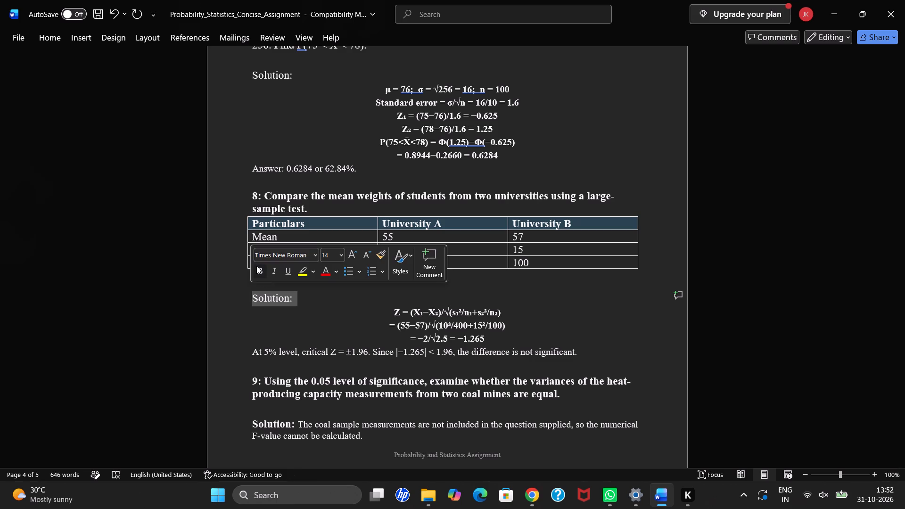
{"action": "left_click", "coordinate": [300, 125]}
Make the text of question 7 and its "Solution:" label bold.
{"action": "scroll", "coordinate": [300, 125], "scroll_direction": "up", "scroll_amount": 1}
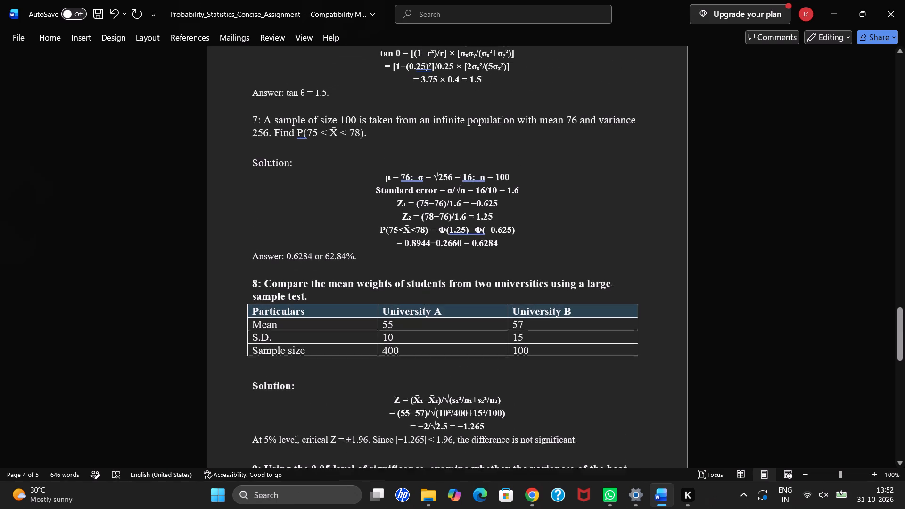
{"action": "scroll", "coordinate": [300, 125], "scroll_direction": "up", "scroll_amount": 1}
{"action": "left_click_drag", "start_coordinate": [303, 197], "coordinate": [249, 148]}
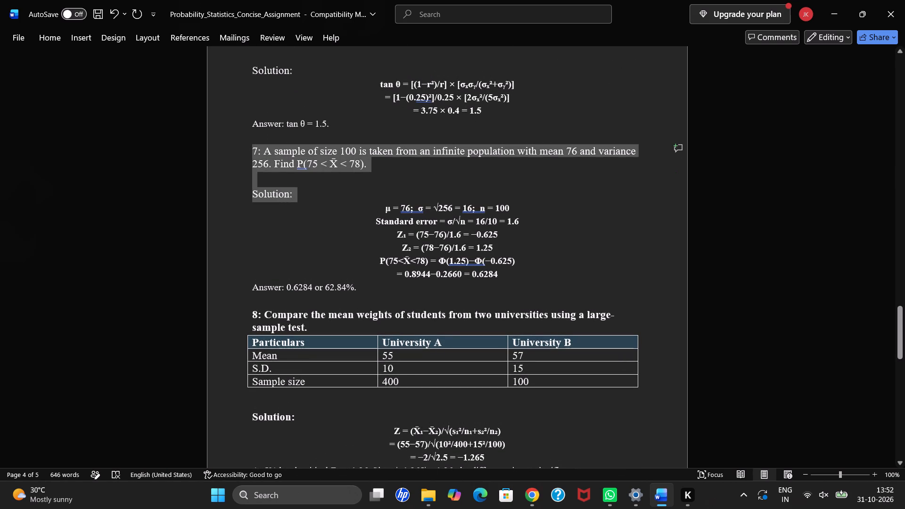
{"action": "left_click_drag", "start_coordinate": [249, 148], "coordinate": [247, 144]}
{"action": "left_click", "coordinate": [257, 127]}
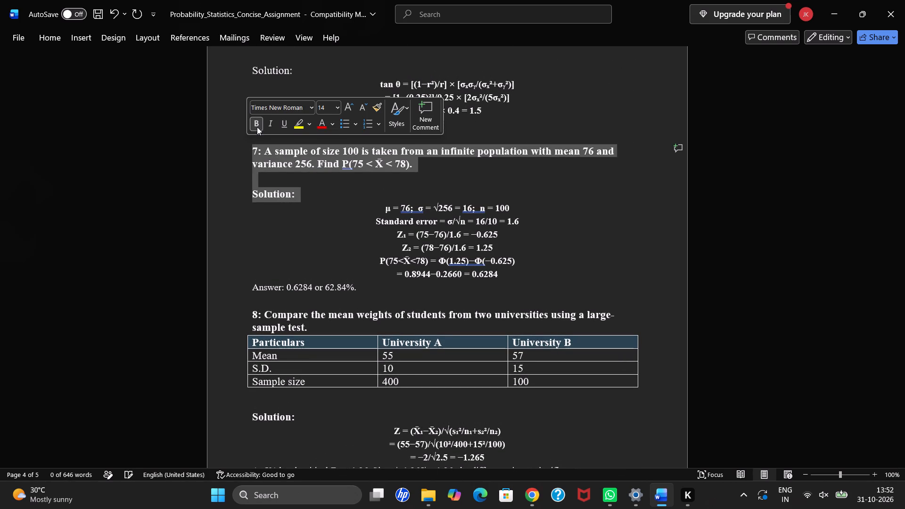
{"action": "left_click", "coordinate": [291, 247]}
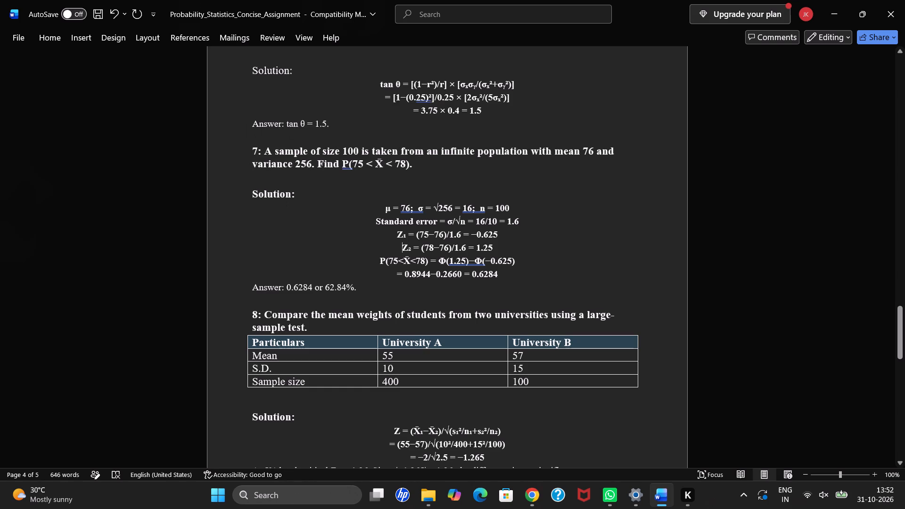
Make the text of question 6 and its "Solution:" label bold.
{"action": "scroll", "coordinate": [342, 107], "scroll_direction": "up", "scroll_amount": 2}
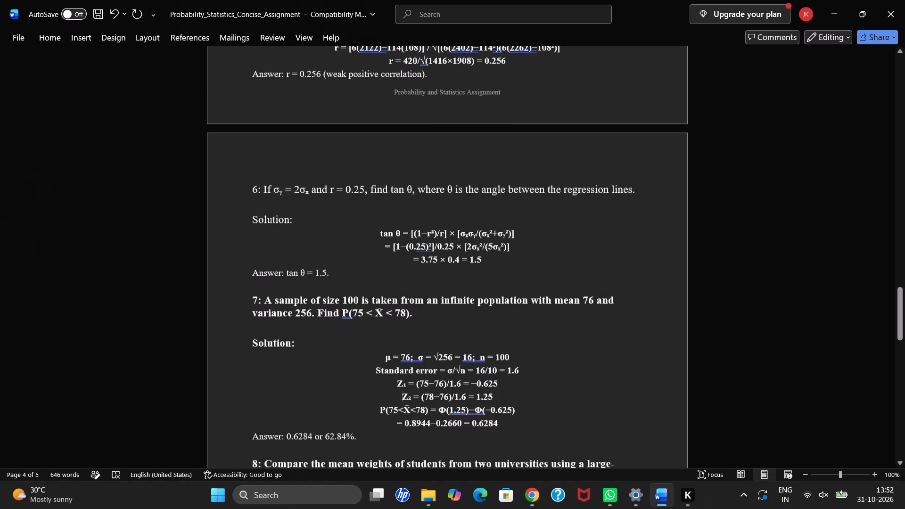
{"action": "left_click", "coordinate": [309, 225]}
{"action": "left_click_drag", "start_coordinate": [309, 225], "coordinate": [239, 184]}
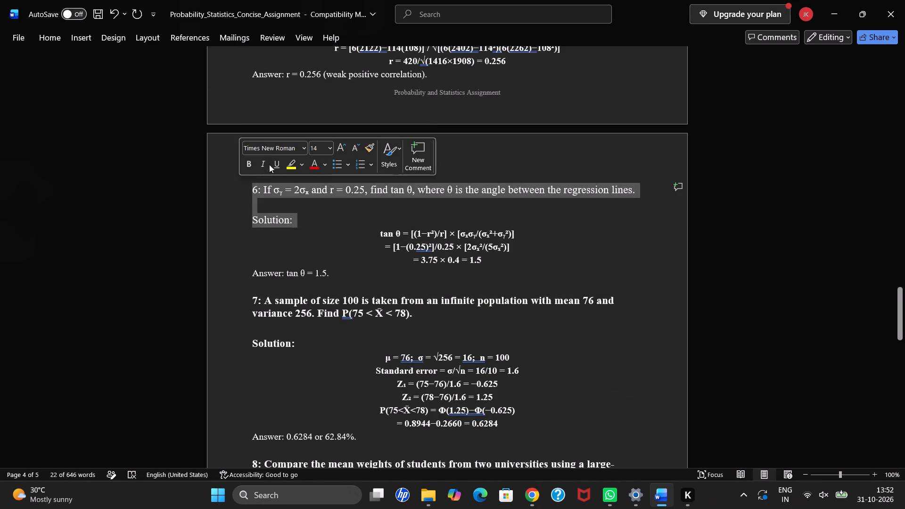
{"action": "left_click", "coordinate": [246, 166]}
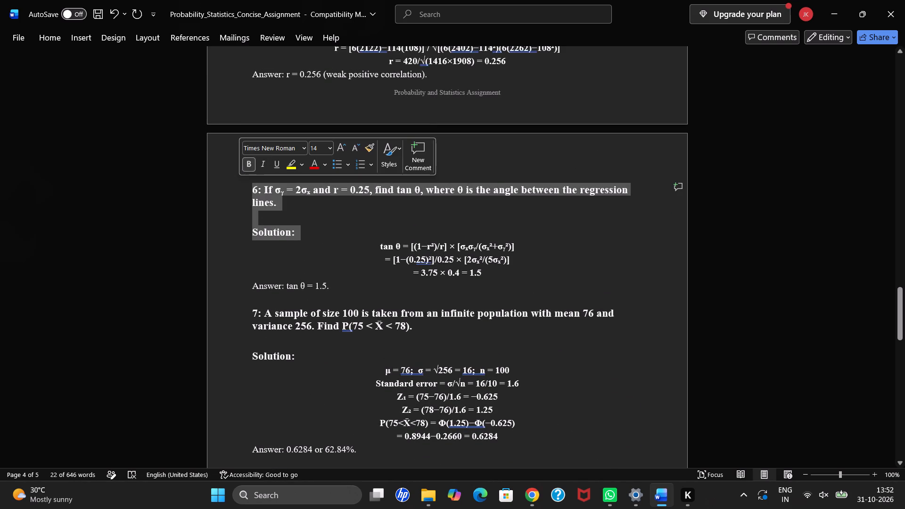
{"action": "left_click", "coordinate": [467, 147]}
Make the "Solution:" label of question 5 bold.
{"action": "scroll", "coordinate": [467, 147], "scroll_direction": "up", "scroll_amount": 4}
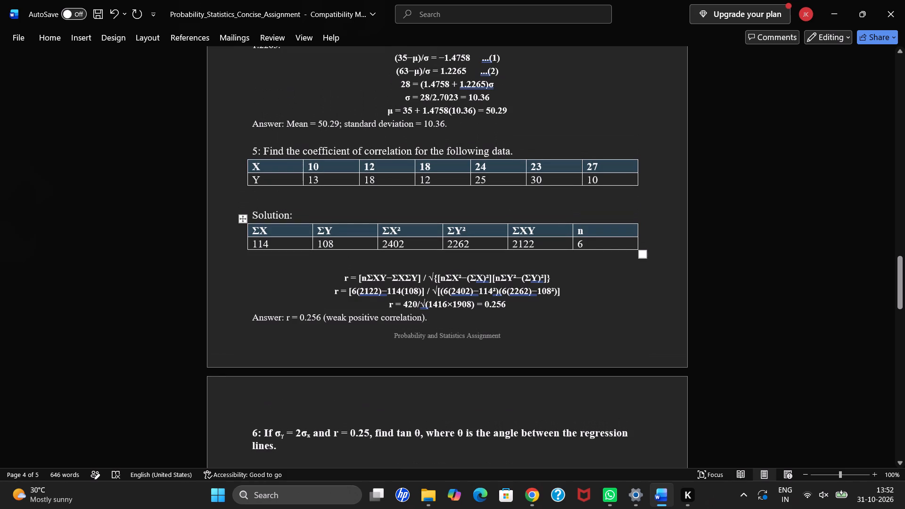
{"action": "left_click_drag", "start_coordinate": [302, 212], "coordinate": [230, 215]}
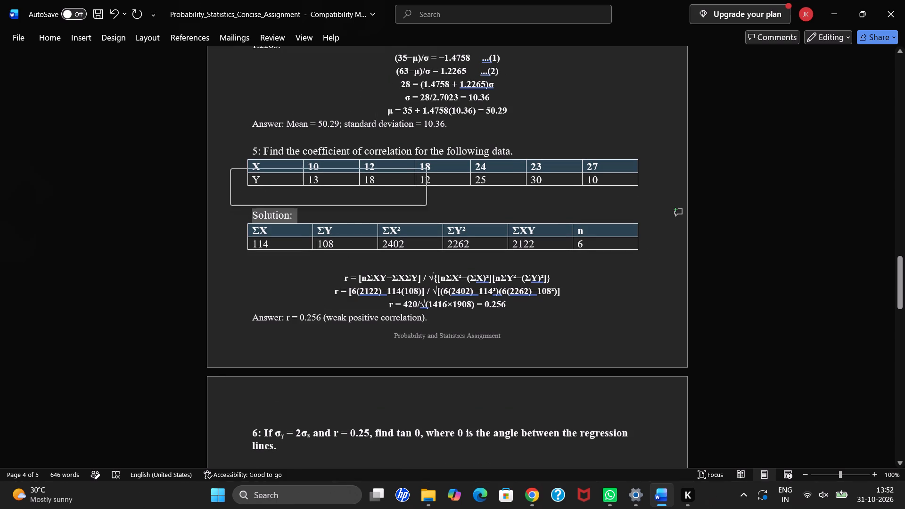
{"action": "left_click", "coordinate": [239, 196]}
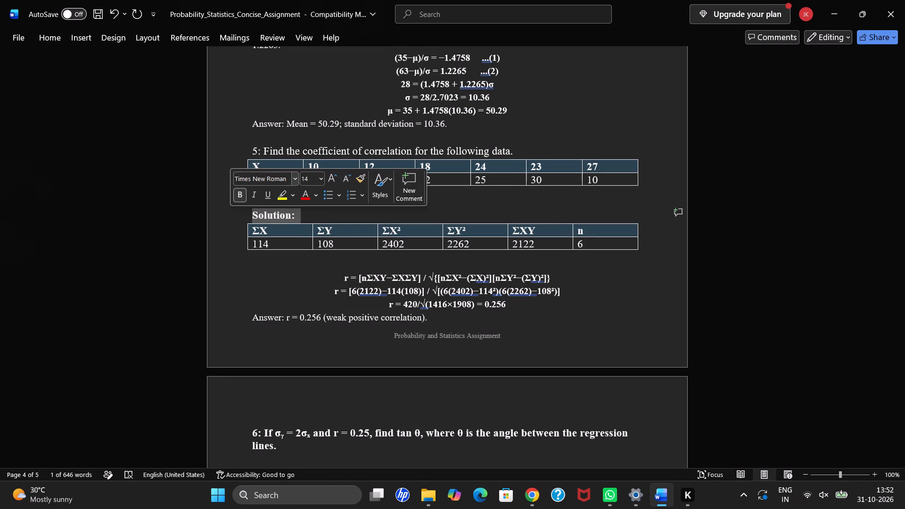
Make the text of question 5 about the coefficient of correlation bold.
{"action": "left_click_drag", "start_coordinate": [248, 151], "coordinate": [507, 149]}
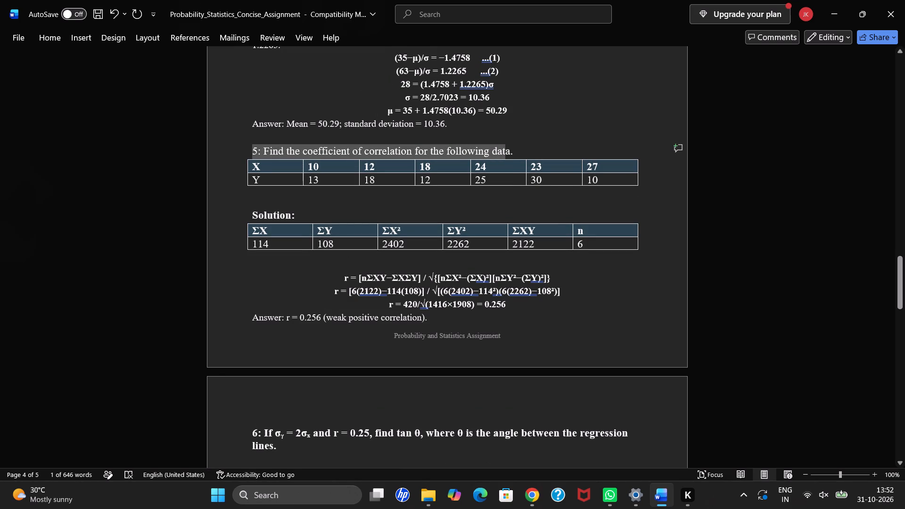
{"action": "left_click_drag", "start_coordinate": [507, 149], "coordinate": [512, 149]}
{"action": "left_click", "coordinate": [521, 133]}
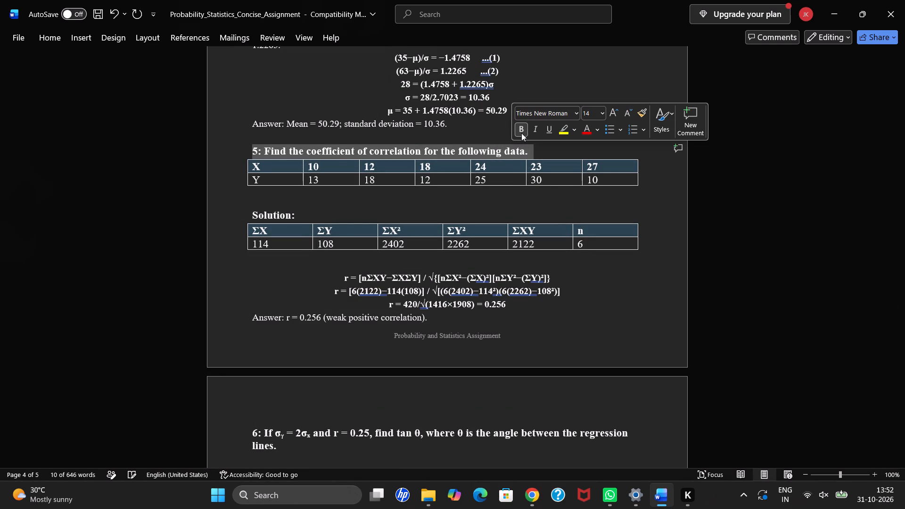
{"action": "left_click", "coordinate": [515, 90]}
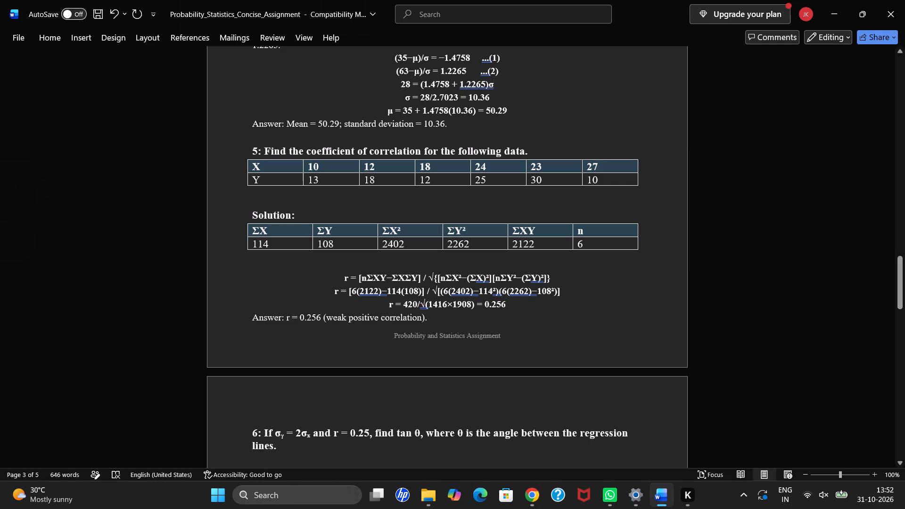
Make the text of question 4 and its "Solution:" label bold.
{"action": "scroll", "coordinate": [515, 95], "scroll_direction": "up", "scroll_amount": 1}
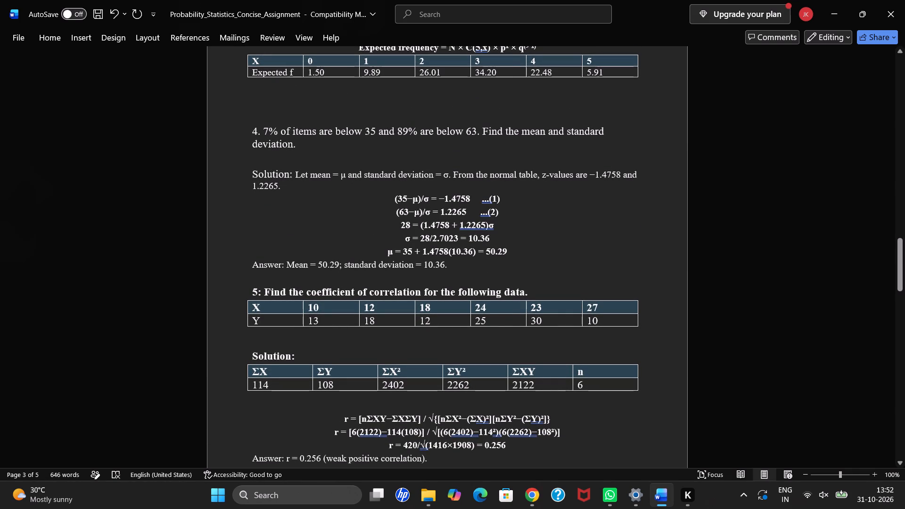
{"action": "left_click_drag", "start_coordinate": [294, 173], "coordinate": [239, 131]}
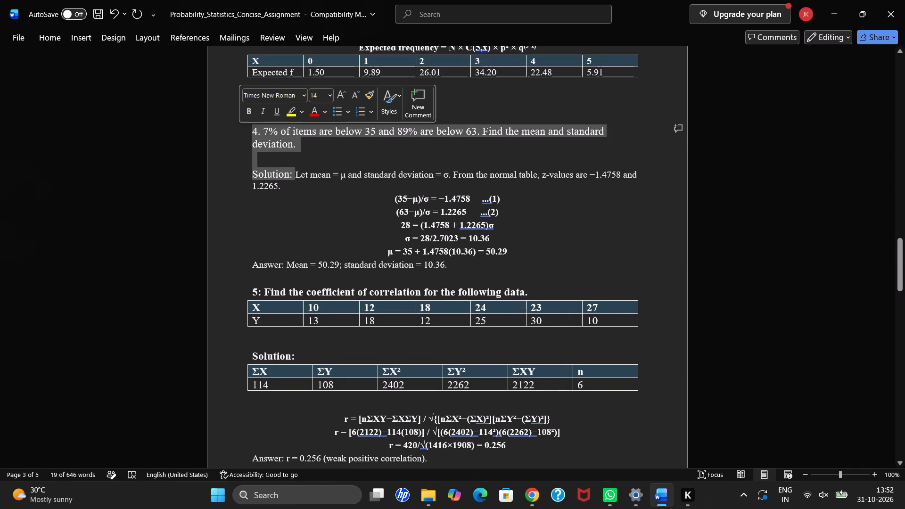
{"action": "left_click", "coordinate": [247, 108]}
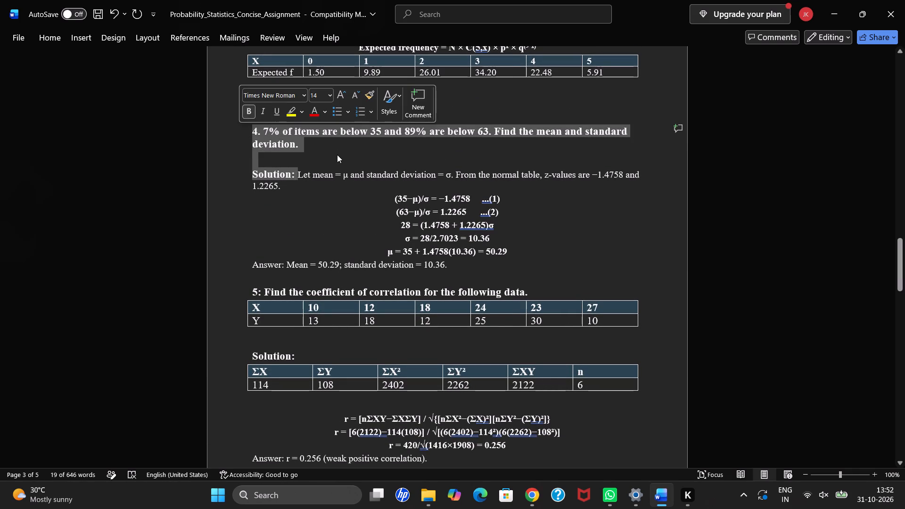
{"action": "left_click", "coordinate": [337, 155]}
Make the "Solution:" label and the text of question 3 about expected frequencies bold.
{"action": "scroll", "coordinate": [337, 155], "scroll_direction": "up", "scroll_amount": 2}
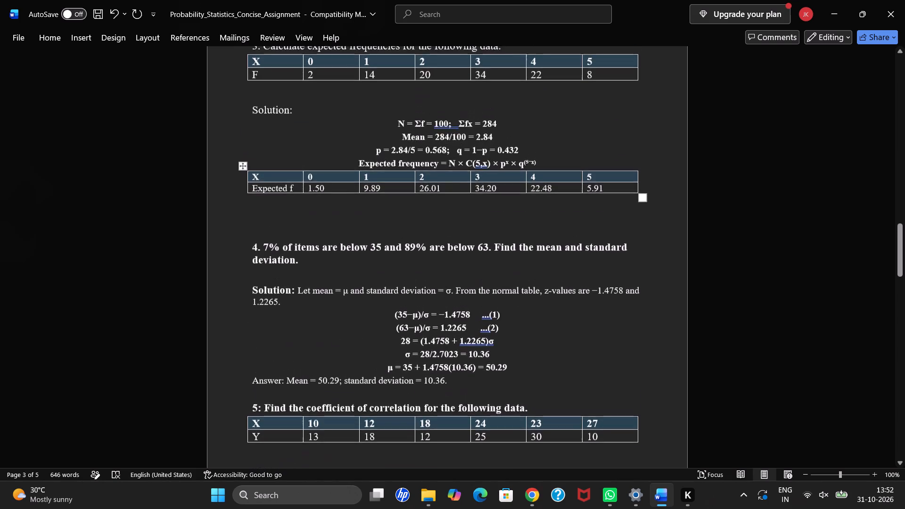
{"action": "scroll", "coordinate": [337, 155], "scroll_direction": "up", "scroll_amount": 1}
{"action": "left_click_drag", "start_coordinate": [306, 260], "coordinate": [237, 269]}
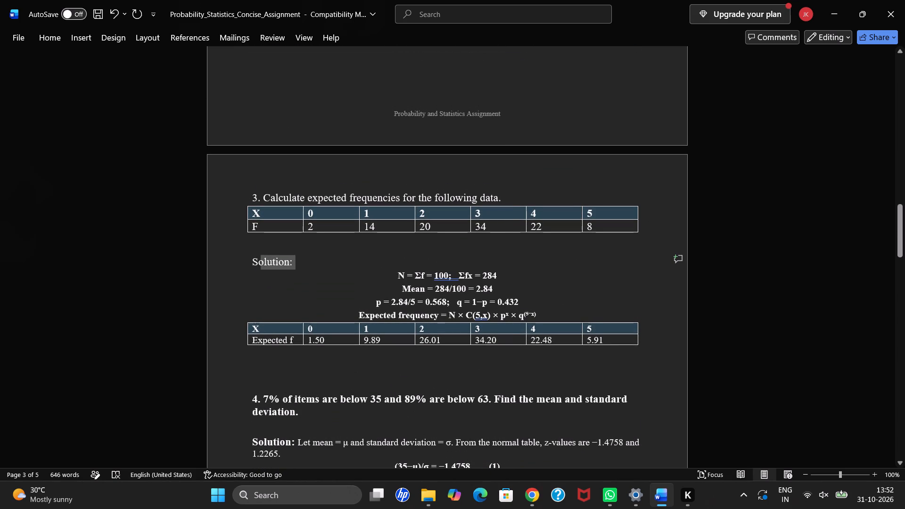
{"action": "left_click_drag", "start_coordinate": [237, 269], "coordinate": [227, 268]}
{"action": "left_click", "coordinate": [234, 251]}
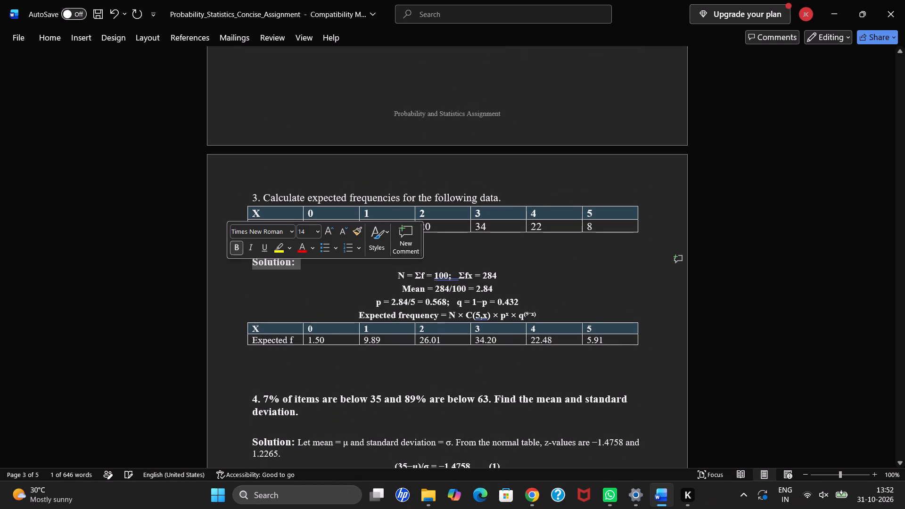
{"action": "left_click", "coordinate": [512, 196]}
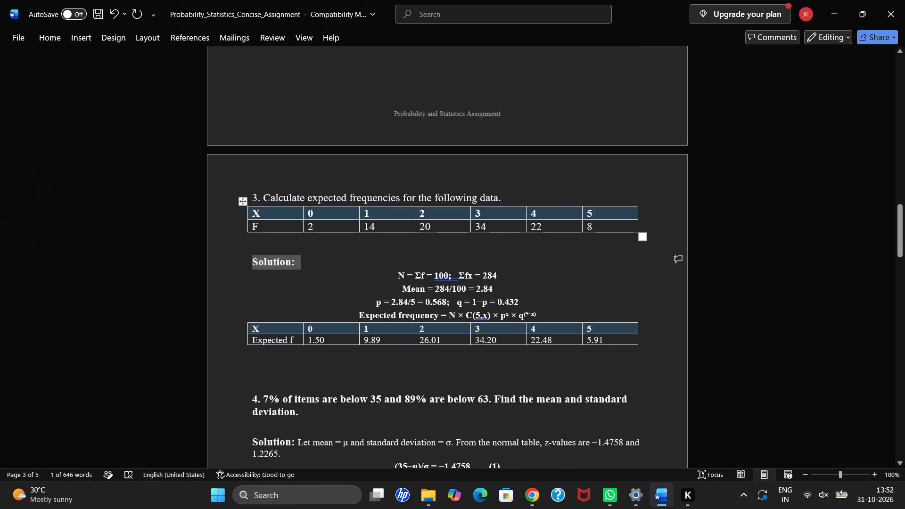
{"action": "left_click_drag", "start_coordinate": [512, 196], "coordinate": [233, 196]}
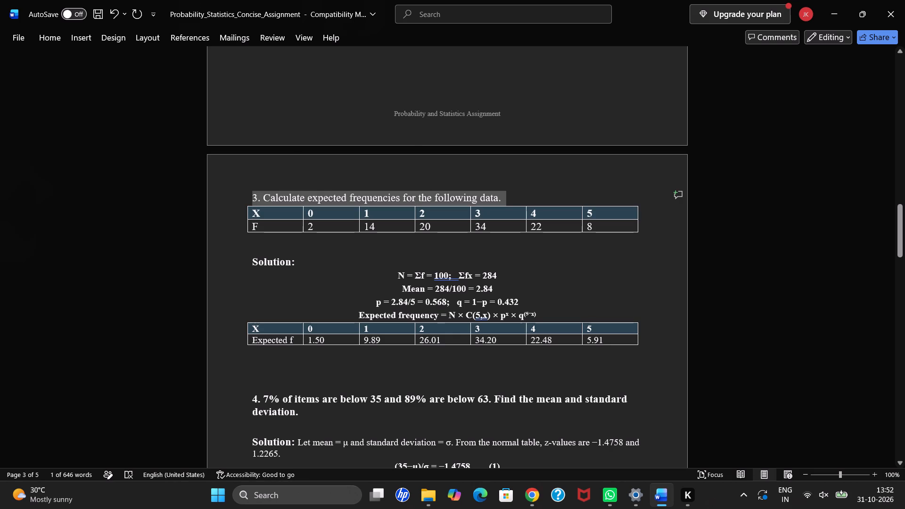
{"action": "left_click_drag", "start_coordinate": [233, 196], "coordinate": [222, 195]}
{"action": "left_click", "coordinate": [227, 176]}
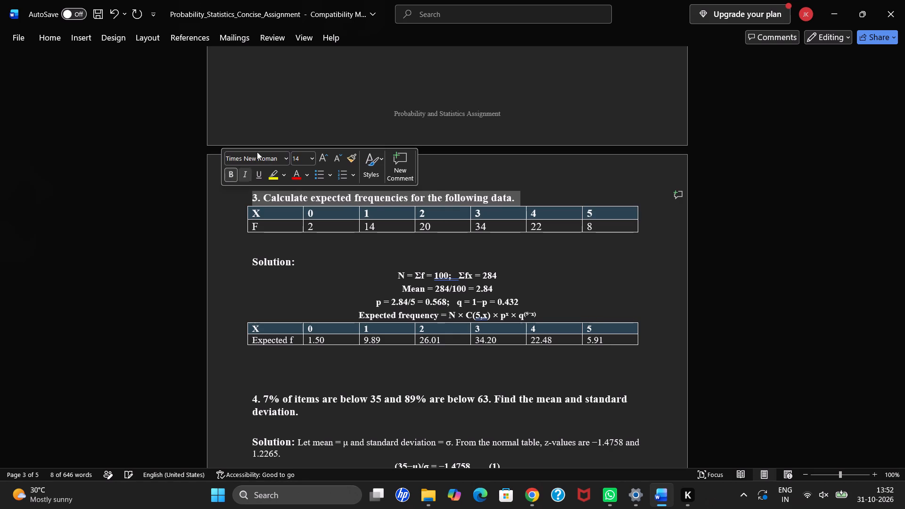
{"action": "left_click", "coordinate": [295, 115]}
Make the text of question 2 about the fair coin and its "Solution:" label bold.
{"action": "scroll", "coordinate": [295, 115], "scroll_direction": "up", "scroll_amount": 4}
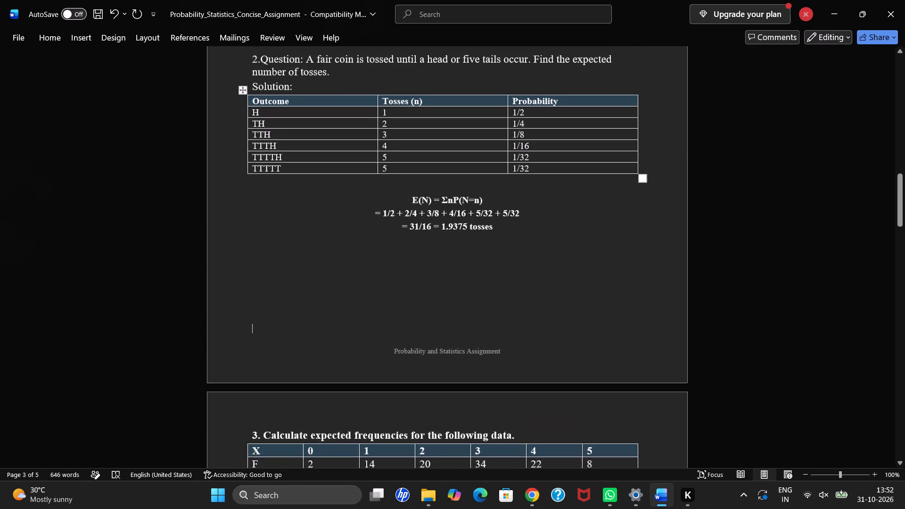
{"action": "scroll", "coordinate": [295, 115], "scroll_direction": "up", "scroll_amount": 1}
{"action": "left_click_drag", "start_coordinate": [296, 183], "coordinate": [249, 164]}
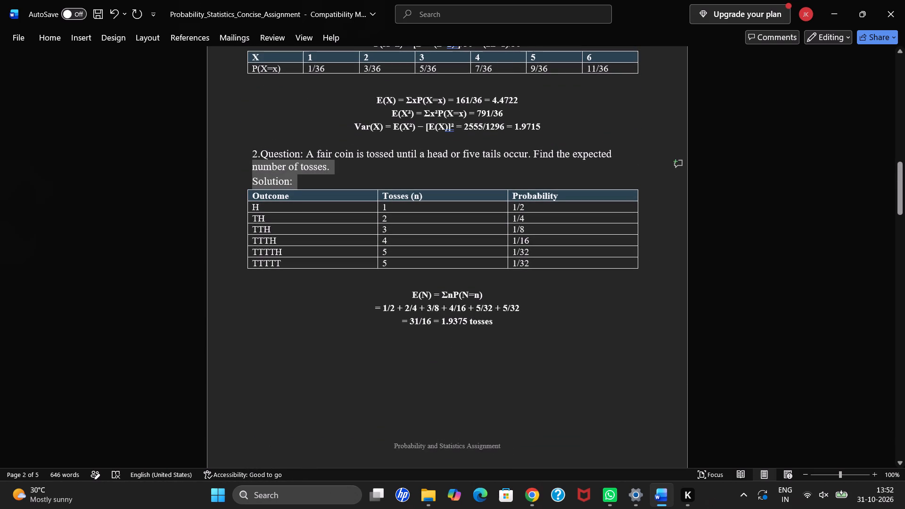
{"action": "left_click_drag", "start_coordinate": [249, 164], "coordinate": [250, 156]}
{"action": "left_click", "coordinate": [254, 138]}
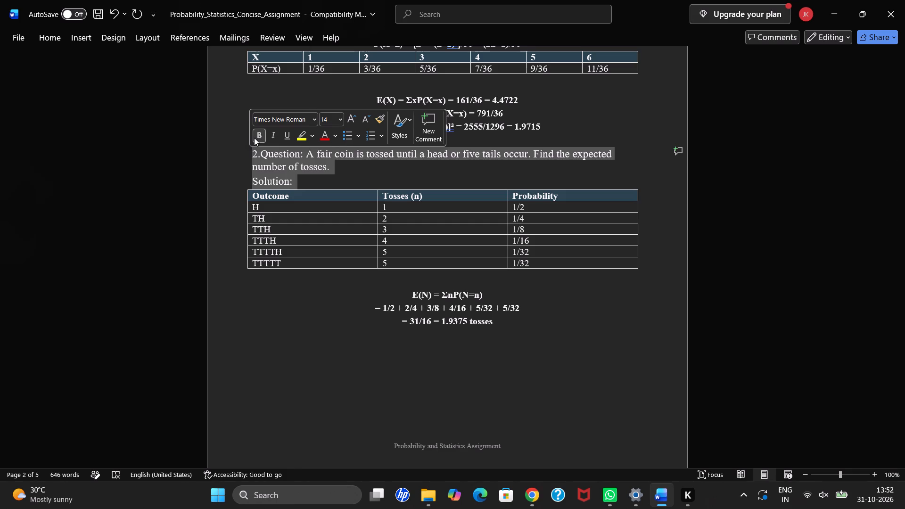
{"action": "left_click", "coordinate": [271, 95]}
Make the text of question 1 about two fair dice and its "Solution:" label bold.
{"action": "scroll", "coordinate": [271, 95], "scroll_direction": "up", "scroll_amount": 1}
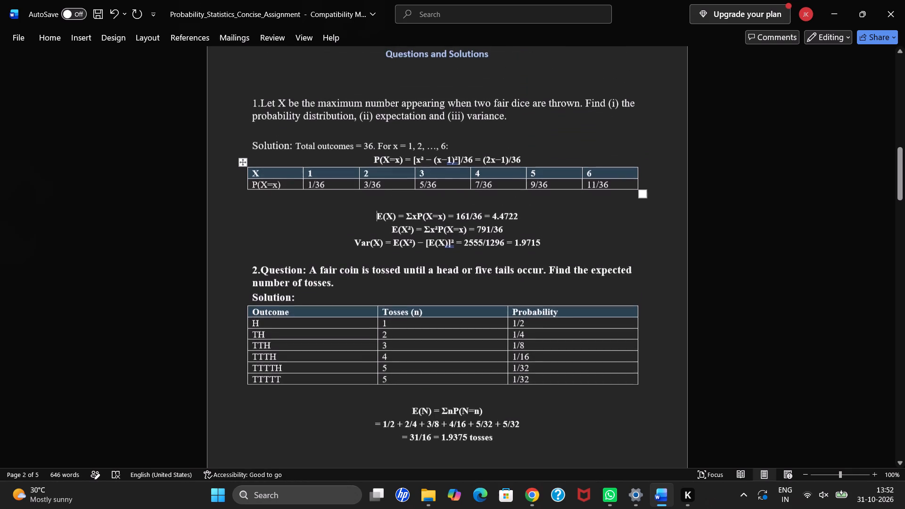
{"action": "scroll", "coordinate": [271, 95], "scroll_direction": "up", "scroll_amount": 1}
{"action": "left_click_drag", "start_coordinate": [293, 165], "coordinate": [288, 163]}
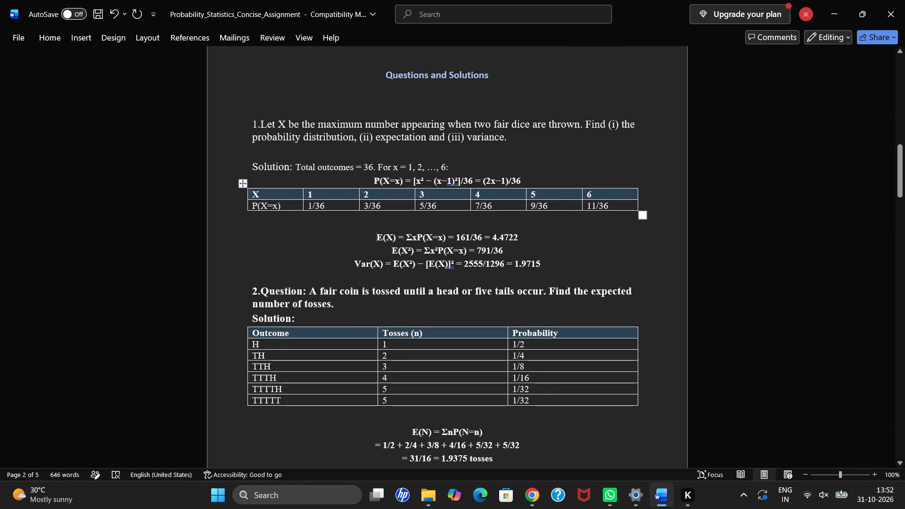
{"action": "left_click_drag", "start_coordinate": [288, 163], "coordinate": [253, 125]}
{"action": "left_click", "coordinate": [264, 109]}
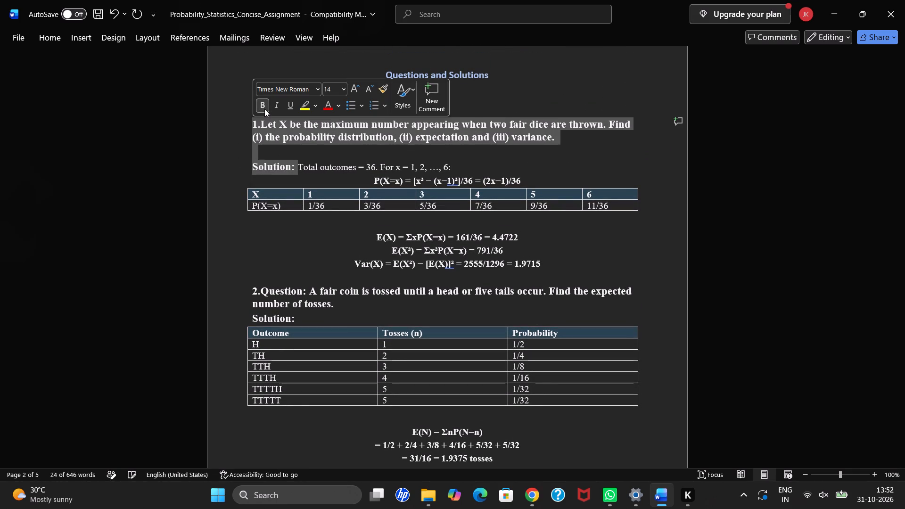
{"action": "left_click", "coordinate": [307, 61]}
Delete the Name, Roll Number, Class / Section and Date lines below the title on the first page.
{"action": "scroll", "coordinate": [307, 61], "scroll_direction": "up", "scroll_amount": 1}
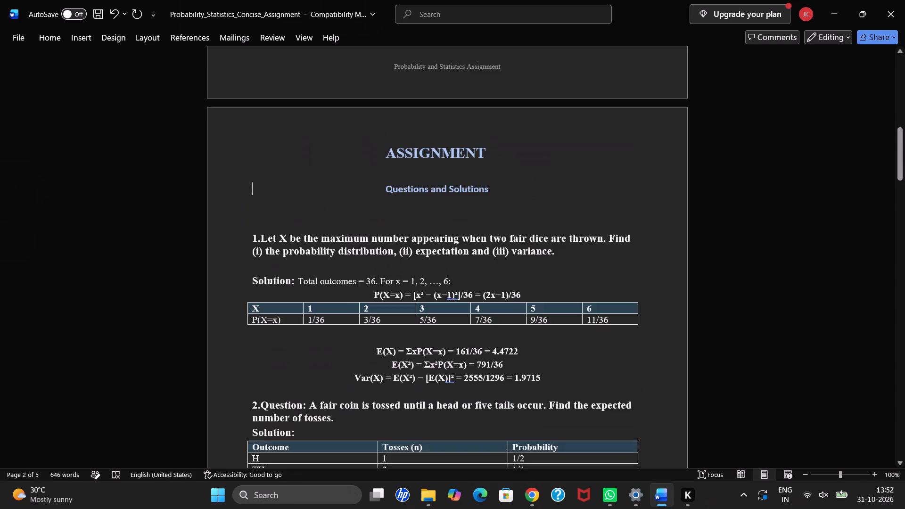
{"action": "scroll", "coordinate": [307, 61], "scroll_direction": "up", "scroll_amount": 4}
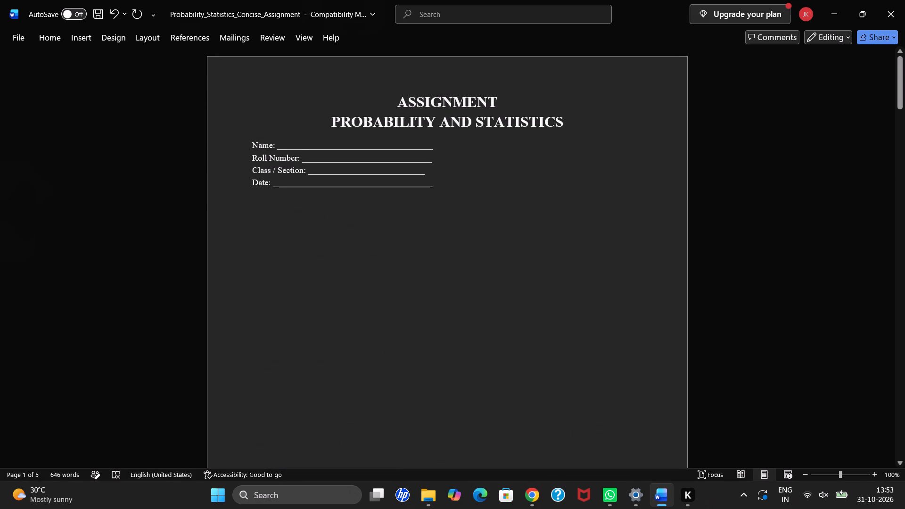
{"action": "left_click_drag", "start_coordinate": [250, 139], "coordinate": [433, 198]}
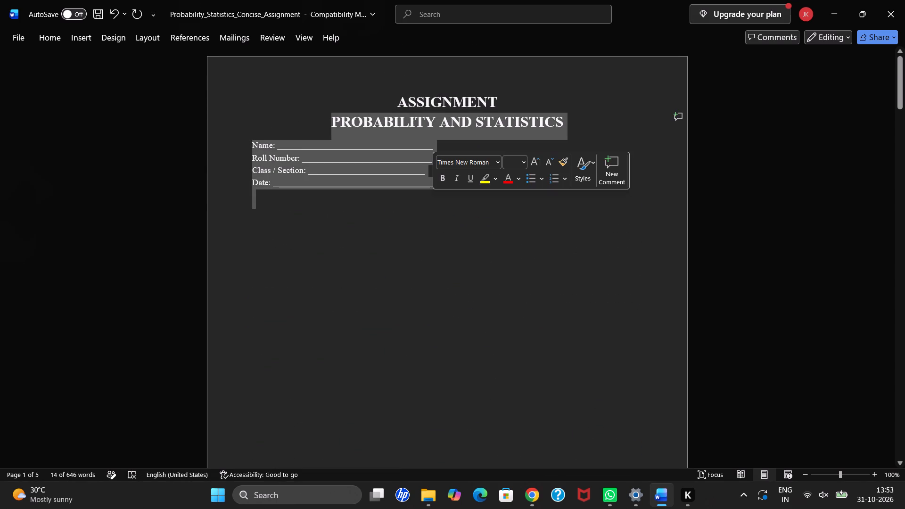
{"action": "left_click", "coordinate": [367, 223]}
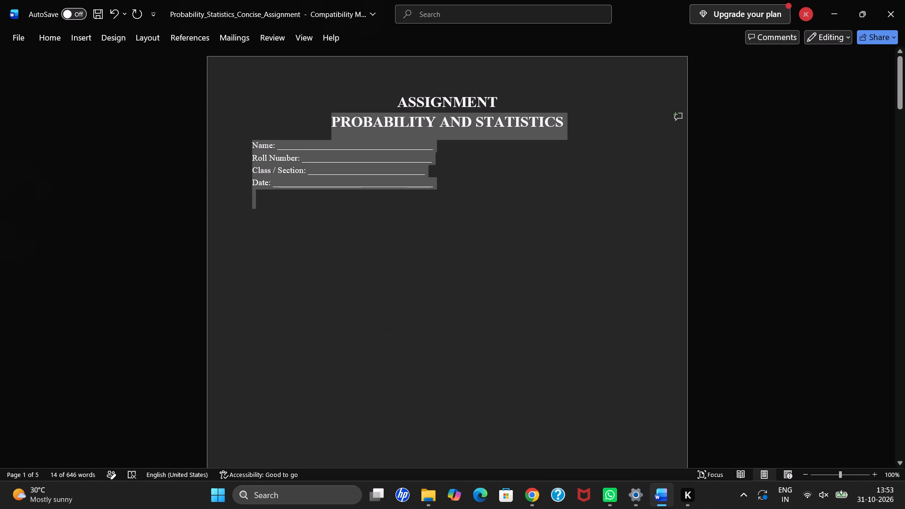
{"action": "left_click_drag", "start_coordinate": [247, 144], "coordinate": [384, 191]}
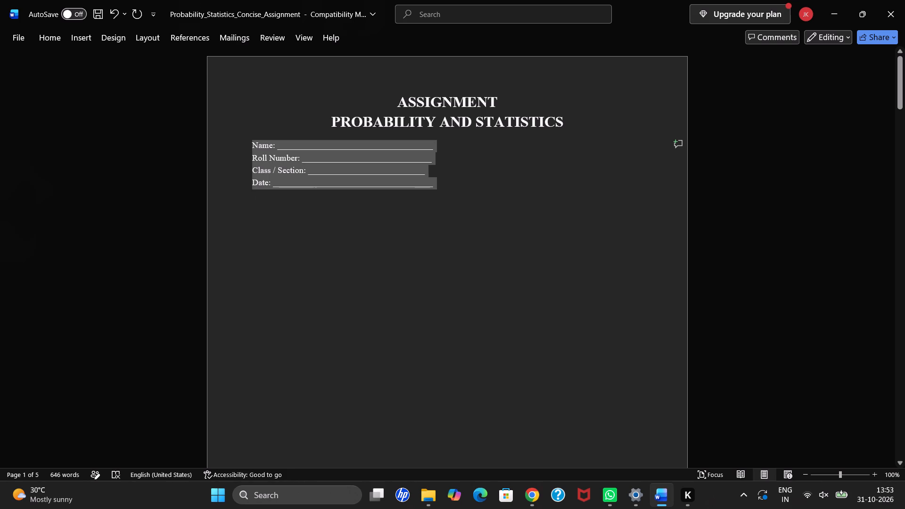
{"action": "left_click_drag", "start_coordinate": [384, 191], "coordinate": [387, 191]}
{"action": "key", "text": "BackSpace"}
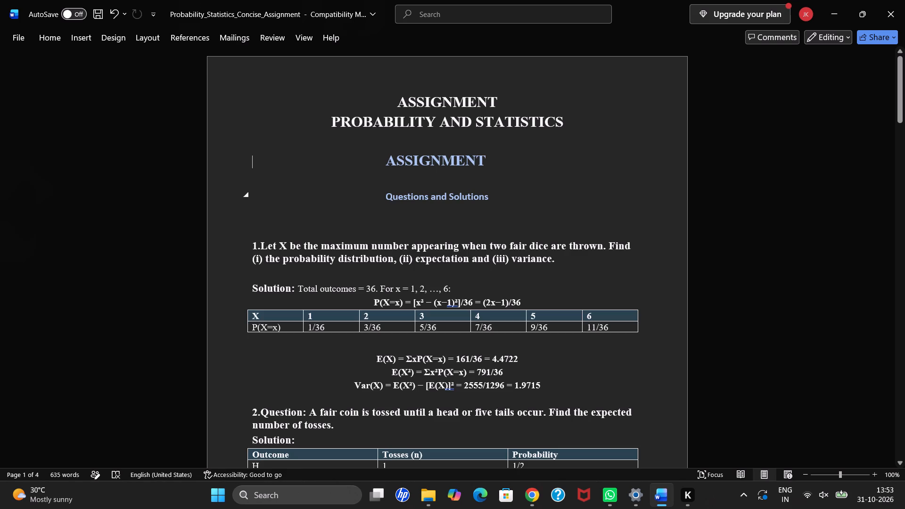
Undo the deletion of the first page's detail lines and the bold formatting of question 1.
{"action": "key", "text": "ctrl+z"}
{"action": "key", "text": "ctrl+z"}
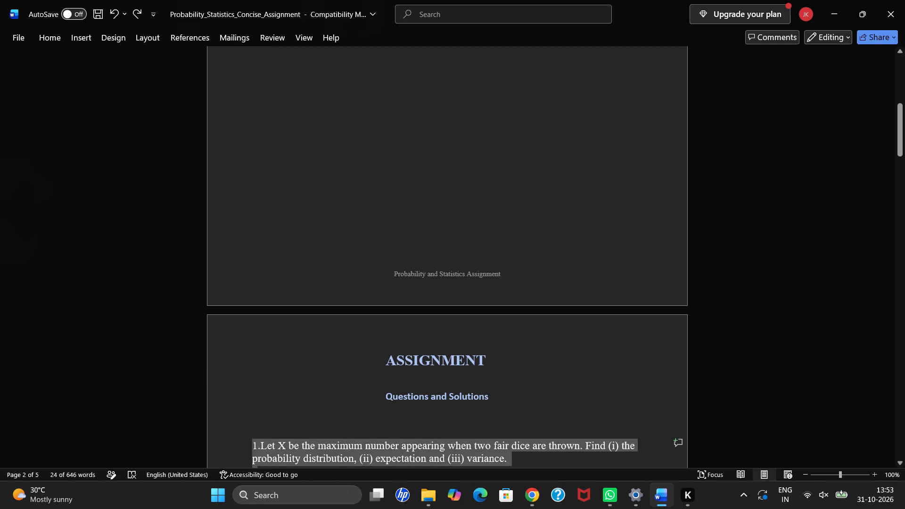
Make the text of question 1 and its "Solution:" label bold.
{"action": "left_click", "coordinate": [356, 429]}
{"action": "scroll", "coordinate": [485, 425], "scroll_direction": "down", "scroll_amount": 1}
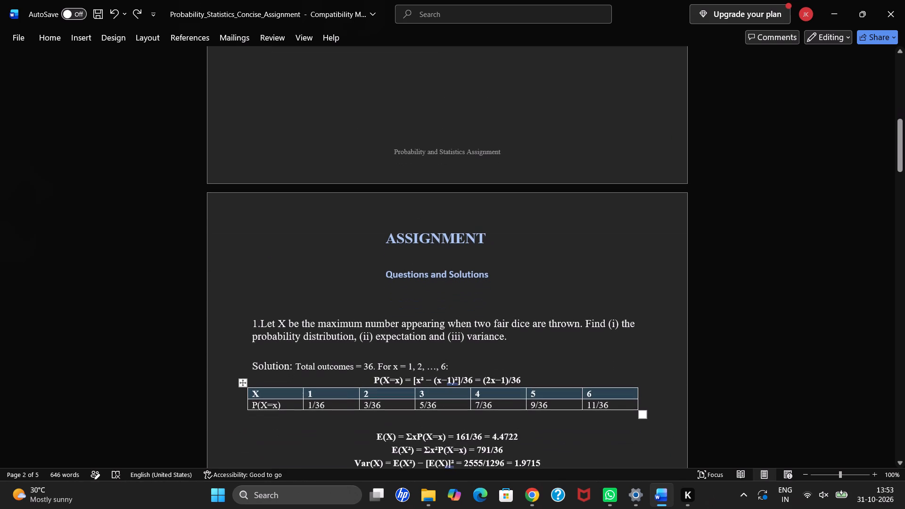
{"action": "left_click_drag", "start_coordinate": [294, 363], "coordinate": [240, 296]}
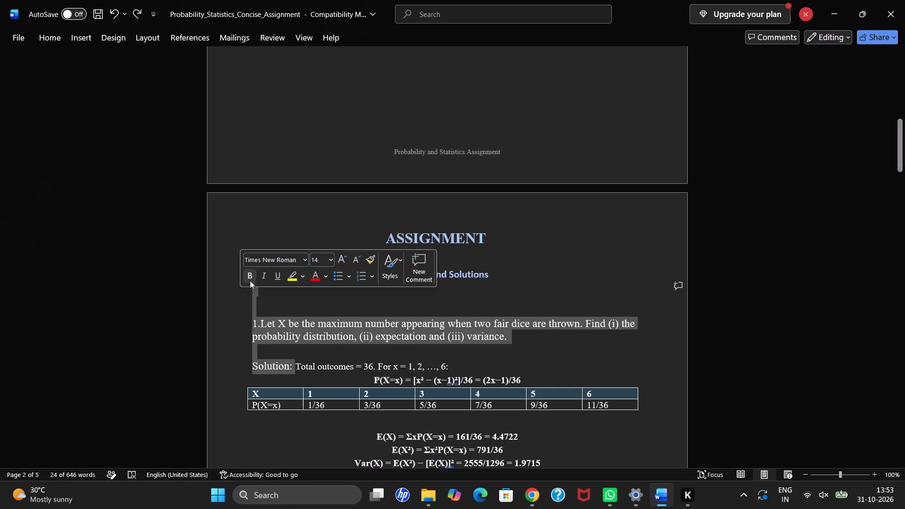
{"action": "left_click", "coordinate": [251, 278]}
{"action": "left_click", "coordinate": [314, 160]}
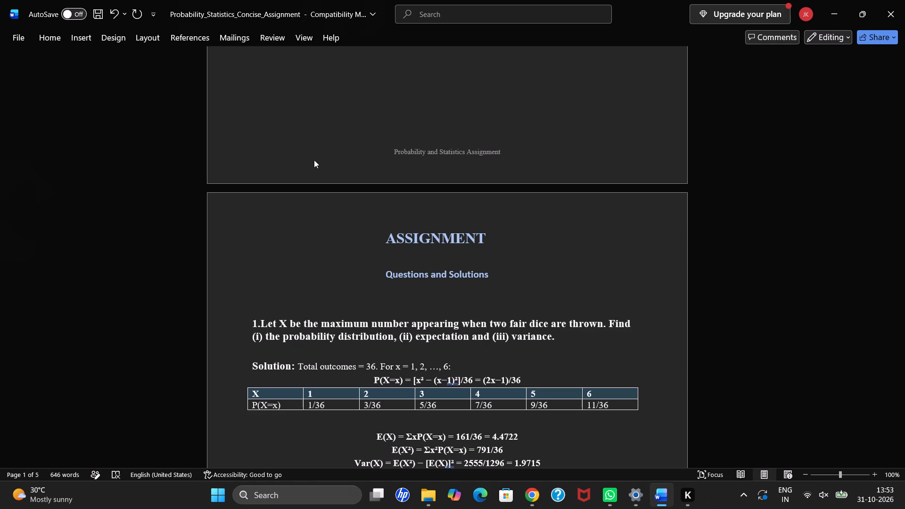
Delete the Name, Roll Number, Class / Section and Date lines below the first page's title, including the break that follows them.
{"action": "scroll", "coordinate": [314, 160], "scroll_direction": "up", "scroll_amount": 8}
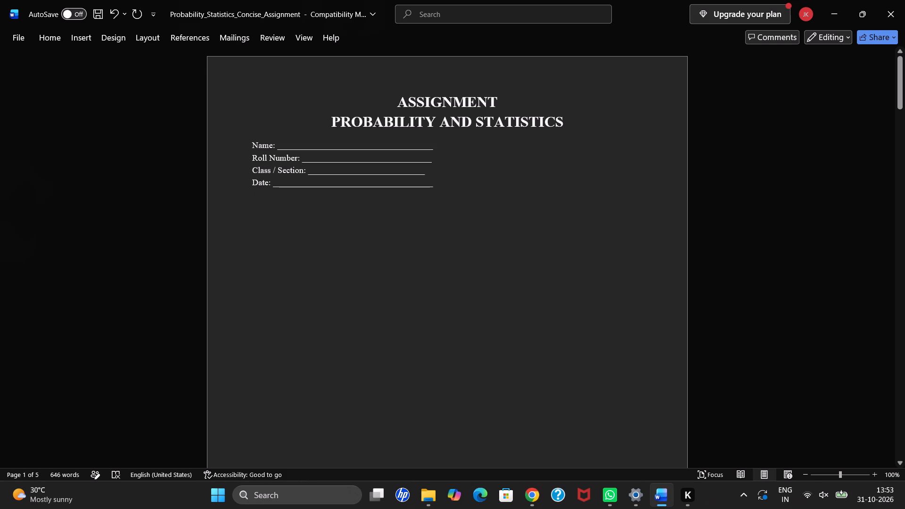
{"action": "left_click_drag", "start_coordinate": [251, 144], "coordinate": [433, 204]}
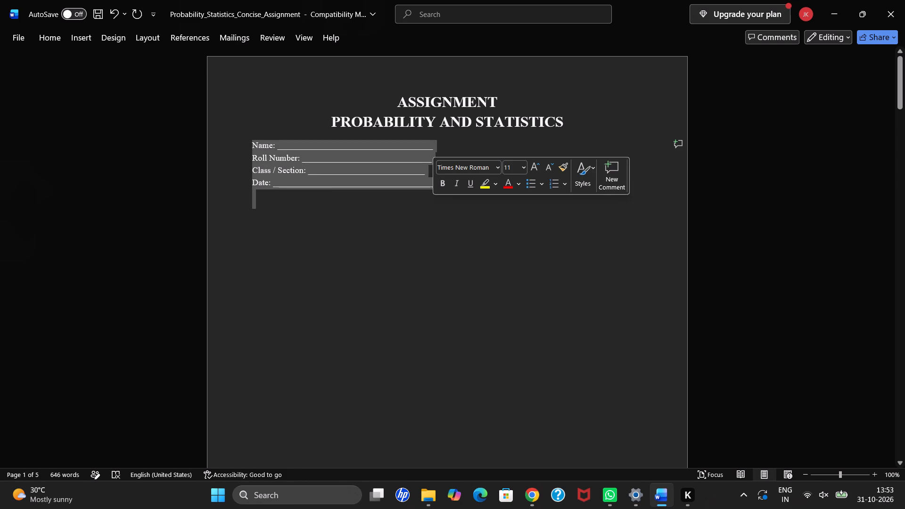
{"action": "key", "text": "BackSpace"}
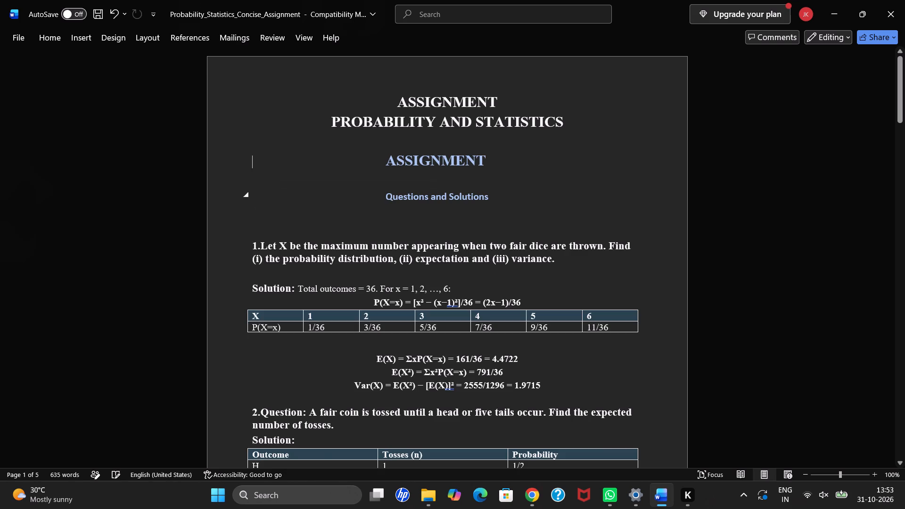
Insert blank lines above the blue "ASSIGNMENT" heading to push it toward the bottom of the first page.
{"action": "key", "text": "Return"}
{"action": "key", "text": "Return"}
{"action": "key", "text": "Return"}
{"action": "key", "text": "Return"}
{"action": "key", "text": "Return"}
{"action": "scroll", "coordinate": [433, 204], "scroll_direction": "down", "scroll_amount": 2}
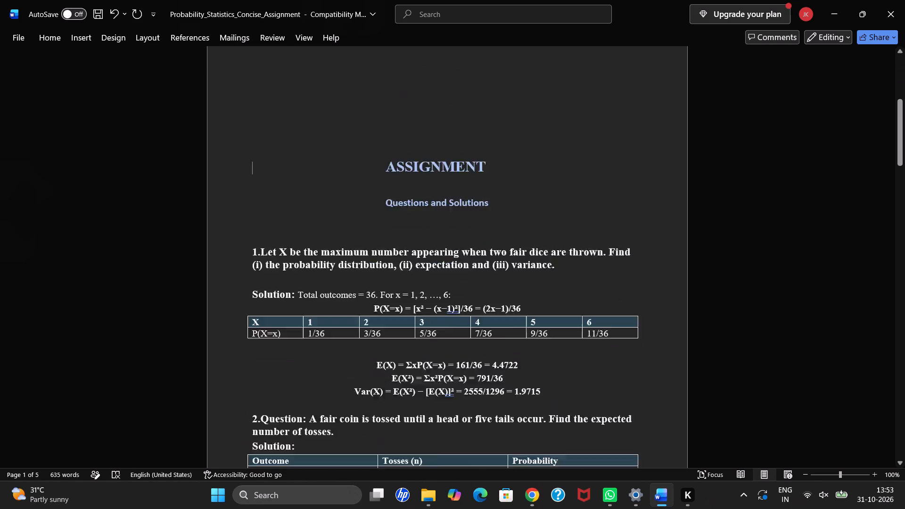
{"action": "scroll", "coordinate": [433, 204], "scroll_direction": "down", "scroll_amount": 1}
{"action": "key", "text": "Return"}
{"action": "key", "text": "Return"}
{"action": "key", "text": "Return"}
{"action": "key", "text": "Return"}
{"action": "key", "text": "Return"}
{"action": "key", "text": "Return"}
{"action": "key", "text": "Return"}
{"action": "key", "text": "Return"}
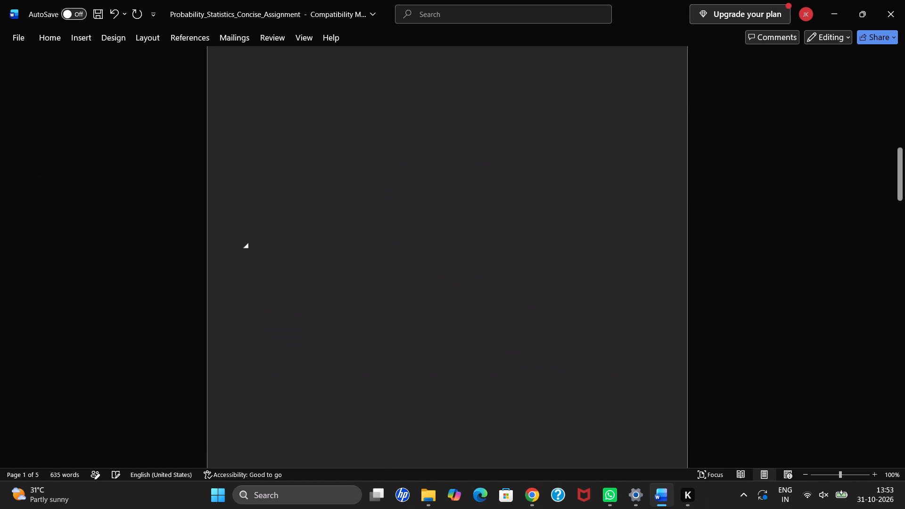
{"action": "key", "text": "Return"}
{"action": "key", "text": "BackSpace"}
{"action": "key", "text": "BackSpace"}
{"action": "key", "text": "BackSpace"}
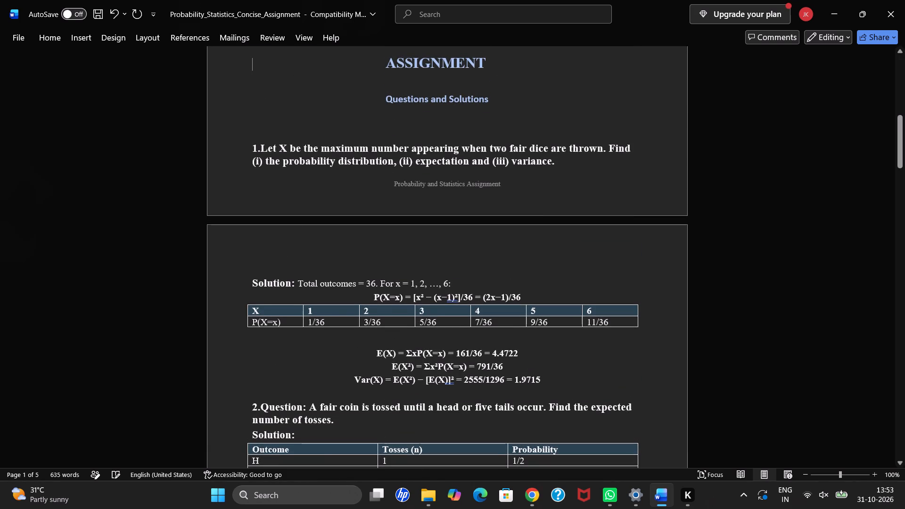
Adjust the blank lines above the blue "ASSIGNMENT" heading so that question 1 starts on the second page.
{"action": "key", "text": "Return"}
{"action": "key", "text": "Return"}
{"action": "scroll", "coordinate": [433, 208], "scroll_direction": "up", "scroll_amount": 3}
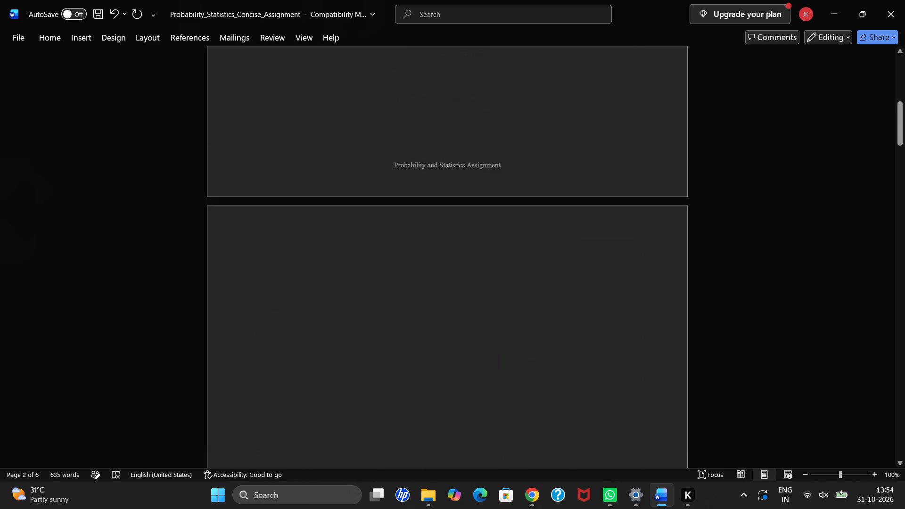
{"action": "scroll", "coordinate": [433, 208], "scroll_direction": "up", "scroll_amount": 6}
{"action": "scroll", "coordinate": [433, 208], "scroll_direction": "down", "scroll_amount": 5}
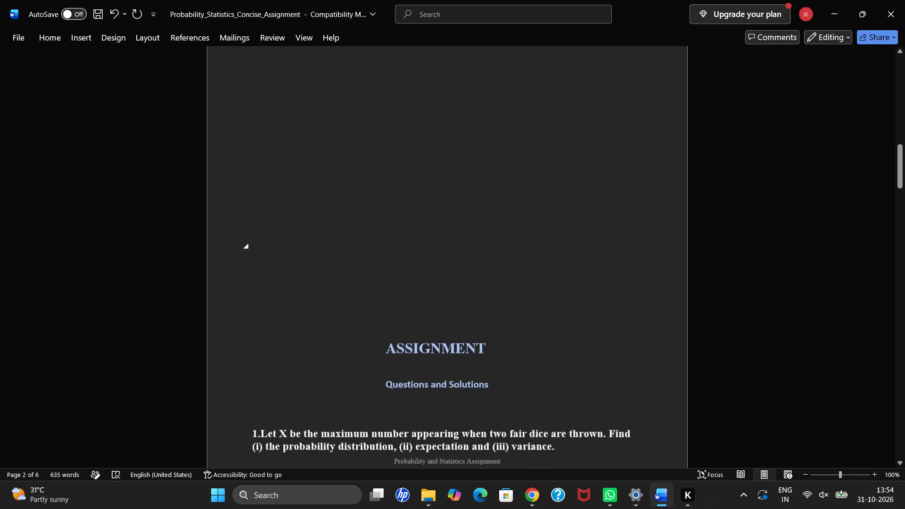
{"action": "key", "text": "BackSpace"}
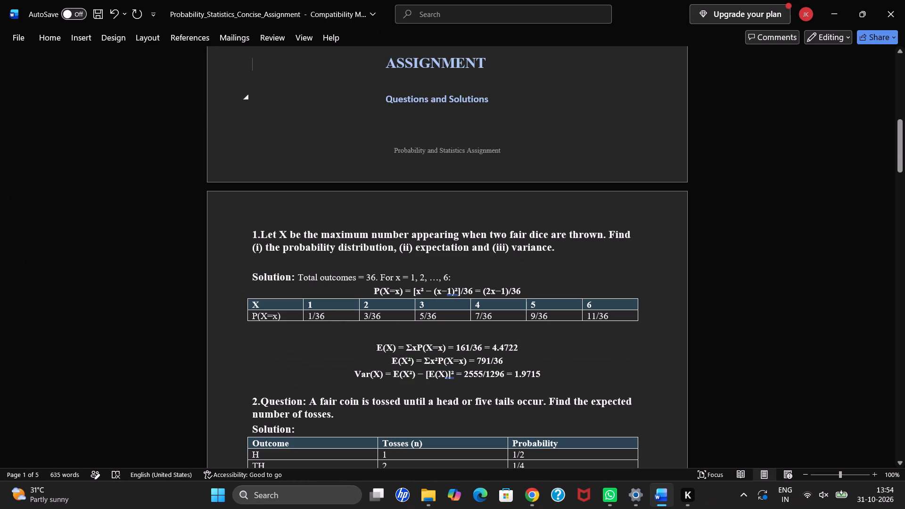
Copy the "ASSIGNMENT" heading with its "Questions and Solutions" subheading and delete both from the first page.
{"action": "left_click_drag", "start_coordinate": [380, 66], "coordinate": [499, 97]}
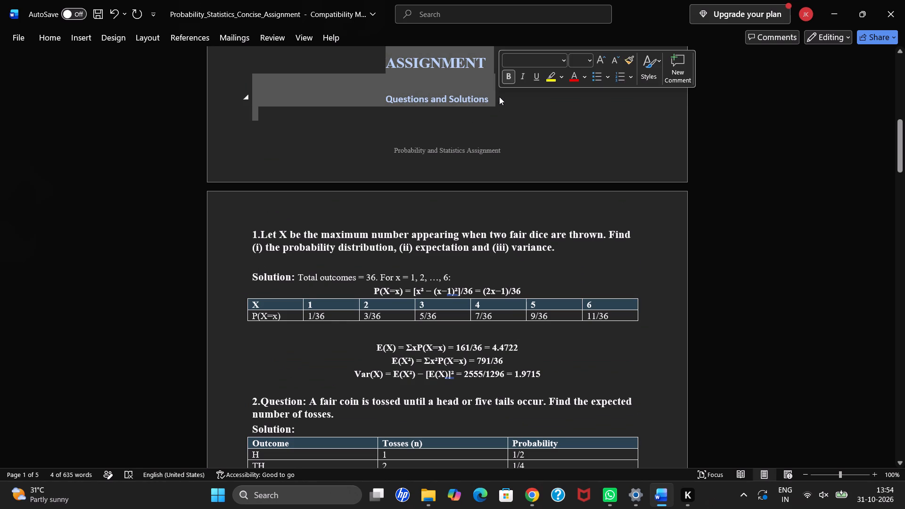
{"action": "key", "text": "ctrl+c"}
{"action": "key", "text": "ctrl+c"}
{"action": "left_click", "coordinate": [487, 178]}
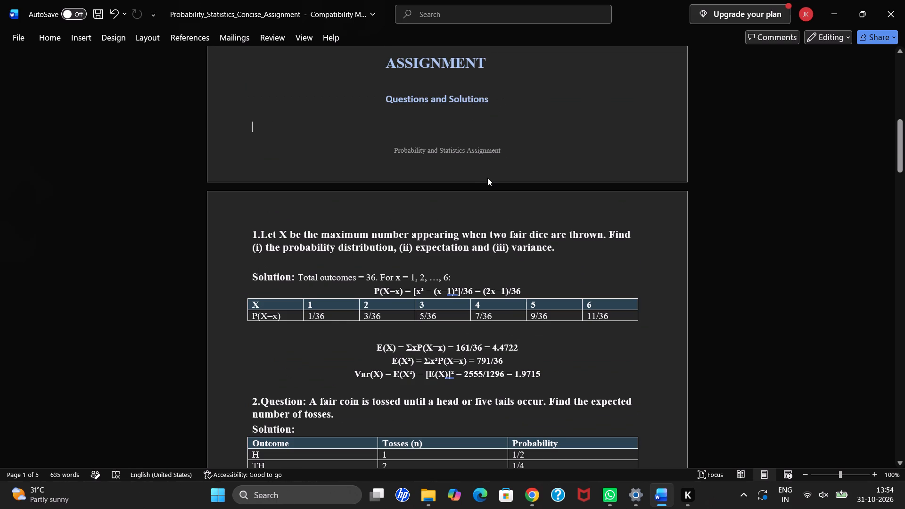
{"action": "left_click_drag", "start_coordinate": [505, 107], "coordinate": [378, 56]}
{"action": "key", "text": "BackSpace"}
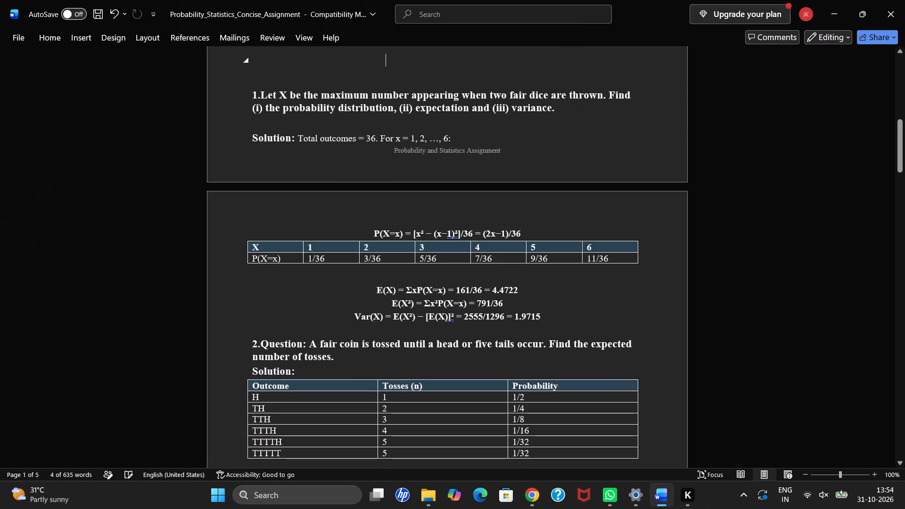
Insert blank lines so that question 1 starts on the second page with four empty lines above it.
{"action": "key", "text": "Return"}
{"action": "key", "text": "Return"}
{"action": "key", "text": "Return"}
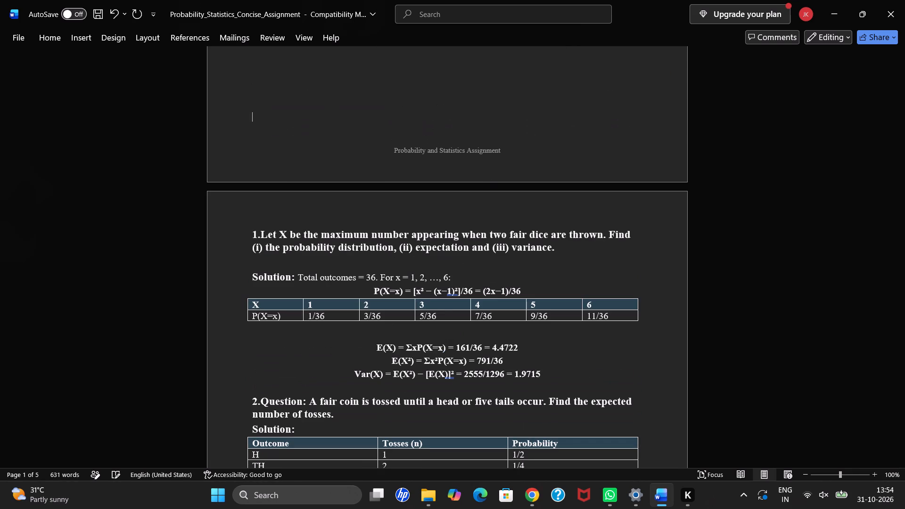
{"action": "left_click", "coordinate": [251, 233]}
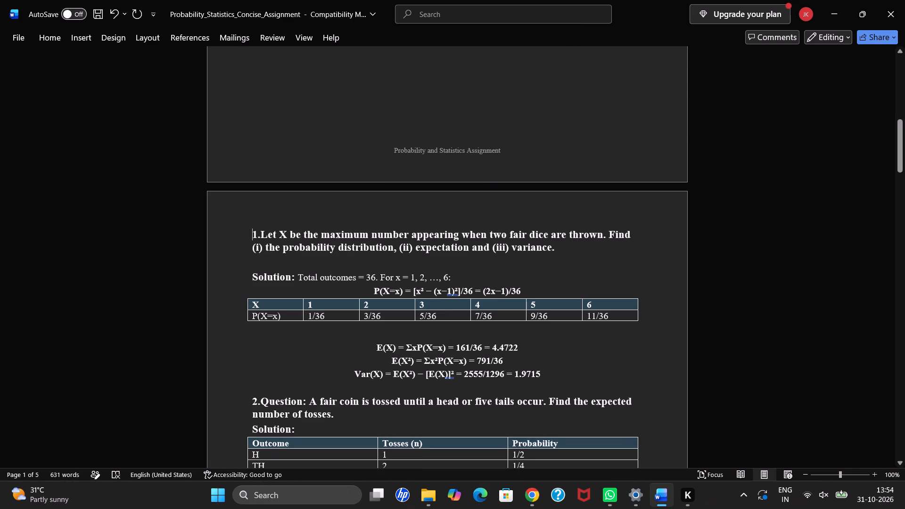
{"action": "key", "text": "Return"}
{"action": "key", "text": "Return"}
{"action": "key", "text": "Return"}
{"action": "key", "text": "Return"}
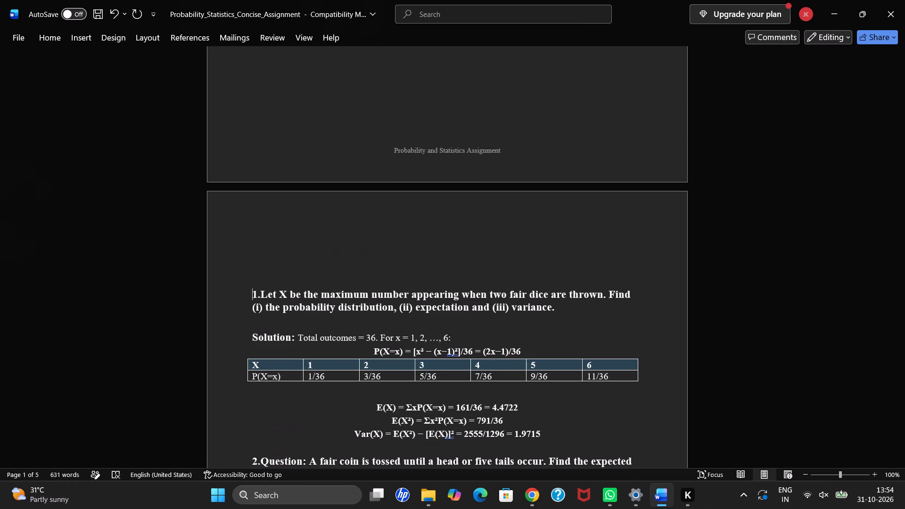
Paste the copied "ASSIGNMENT" and "Questions and Solutions" headings on the second page's first line, after six tab indents.
{"action": "key", "text": "Up"}
{"action": "key", "text": "Up"}
{"action": "key", "text": "Up"}
{"action": "key", "text": "Up"}
{"action": "key", "text": "Up"}
{"action": "key", "text": "Down"}
{"action": "key", "text": "Tab"}
{"action": "key", "text": "Tab"}
{"action": "key", "text": "Tab"}
{"action": "key", "text": "Tab"}
{"action": "key", "text": "Tab"}
{"action": "key", "text": "Tab"}
{"action": "key", "text": "ctrl+v"}
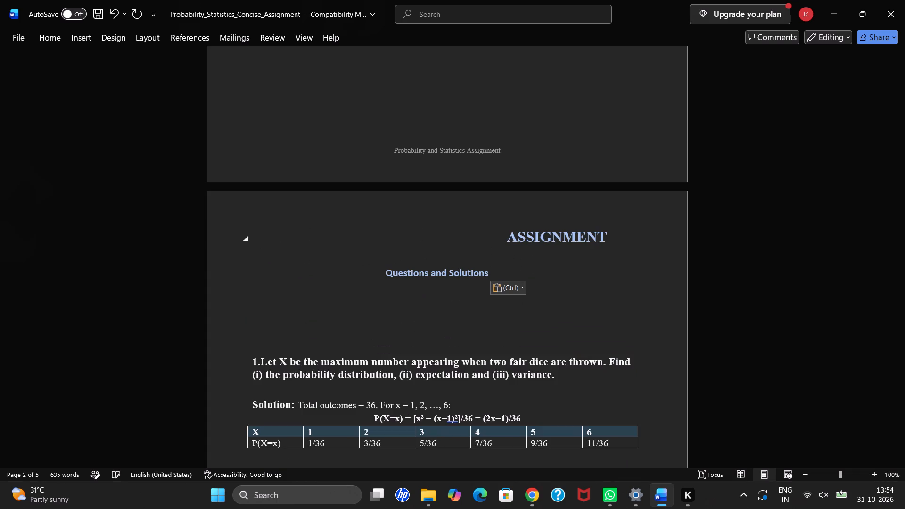
Remove two of the blank lines between the "Questions and Solutions" subheading and question 1.
{"action": "key", "text": "Up"}
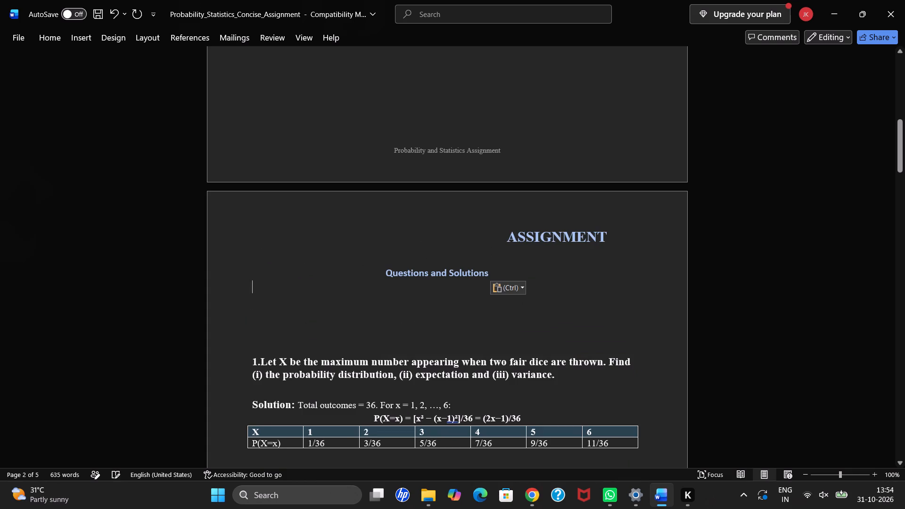
{"action": "key", "text": "Down"}
{"action": "key", "text": "Down"}
{"action": "key", "text": "Down"}
{"action": "key", "text": "Down"}
{"action": "key", "text": "Down"}
{"action": "key", "text": "BackSpace"}
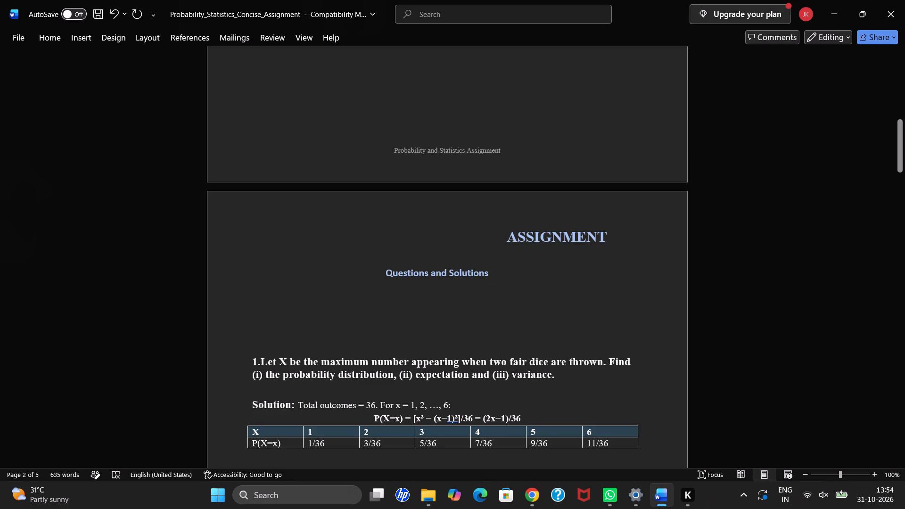
{"action": "key", "text": "BackSpace"}
Reduce the tab indent before the second page's "ASSIGNMENT" heading, undoing the last deletion that shifts it down the page.
{"action": "key", "text": "Up"}
{"action": "key", "text": "Up"}
{"action": "key", "text": "Up"}
{"action": "key", "text": "Up"}
{"action": "key", "text": "Up"}
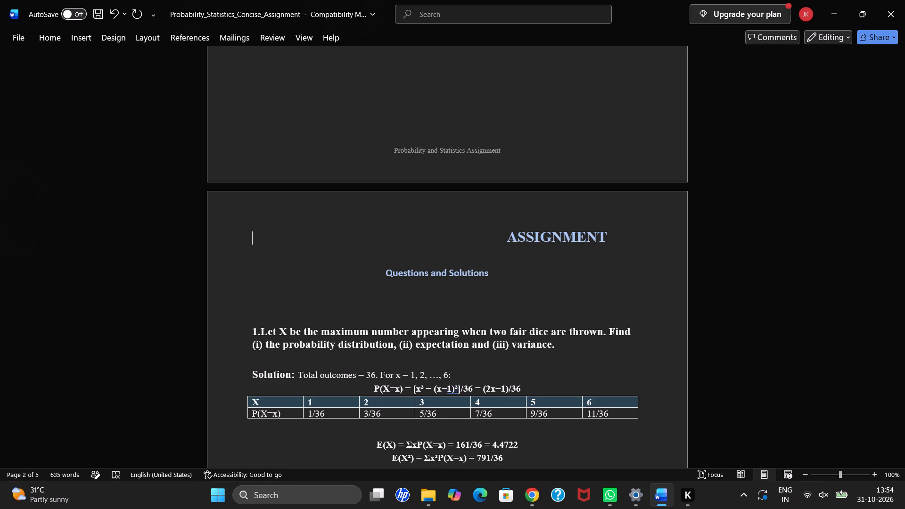
{"action": "key", "text": "Up"}
{"action": "key", "text": "Down"}
{"action": "key", "text": "Down"}
{"action": "key", "text": "Up"}
{"action": "key", "text": "BackSpace"}
{"action": "key", "text": "BackSpace"}
{"action": "key", "text": "Down"}
{"action": "key", "text": "Right"}
{"action": "key", "text": "Right"}
{"action": "key", "text": "Up"}
{"action": "key", "text": "BackSpace"}
{"action": "key", "text": "BackSpace"}
{"action": "key", "text": "BackSpace"}
{"action": "key", "text": "BackSpace"}
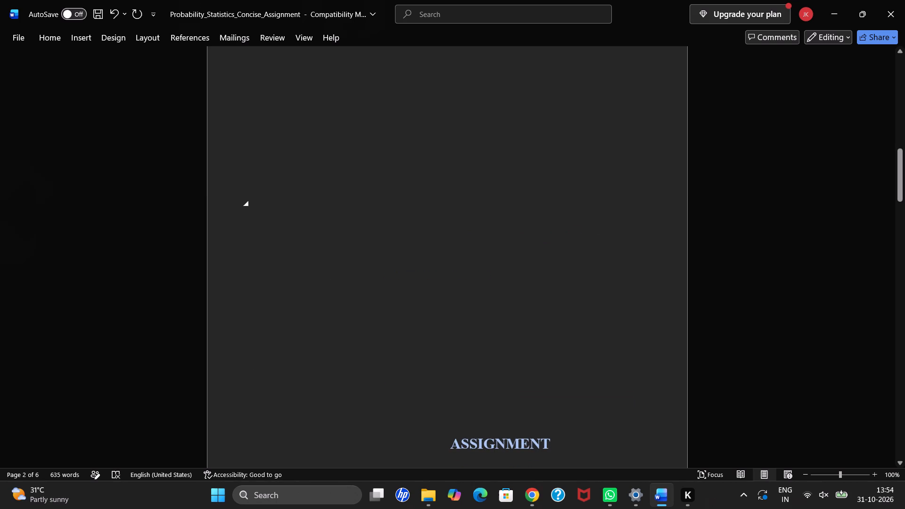
{"action": "key", "text": "ctrl+z"}
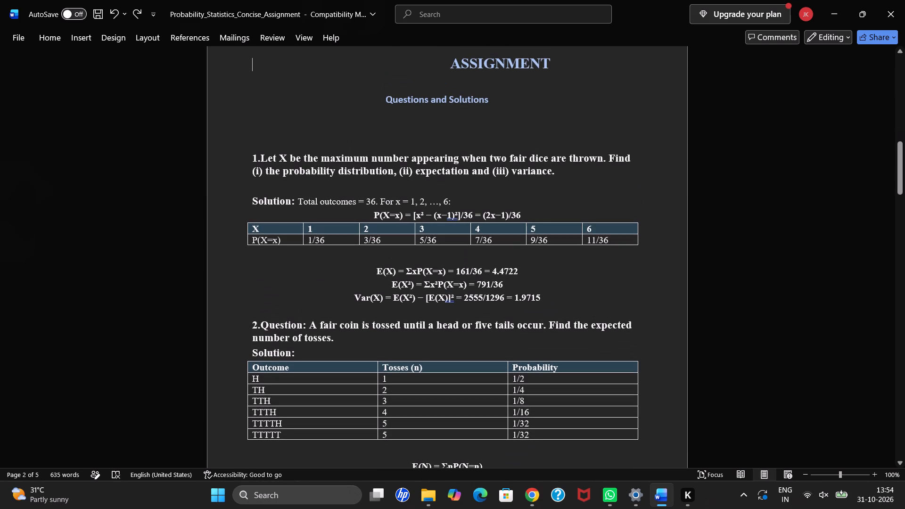
Remove the remaining extra indent before "ASSIGNMENT" so that it lines up above "Questions and Solutions".
{"action": "left_click", "coordinate": [447, 65]}
{"action": "key", "text": "BackSpace"}
{"action": "key", "text": "BackSpace"}
{"action": "key", "text": "BackSpace"}
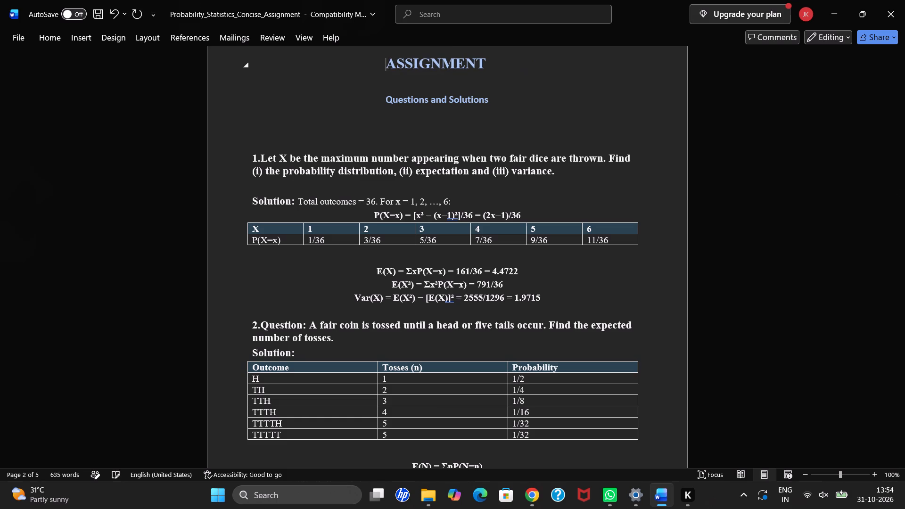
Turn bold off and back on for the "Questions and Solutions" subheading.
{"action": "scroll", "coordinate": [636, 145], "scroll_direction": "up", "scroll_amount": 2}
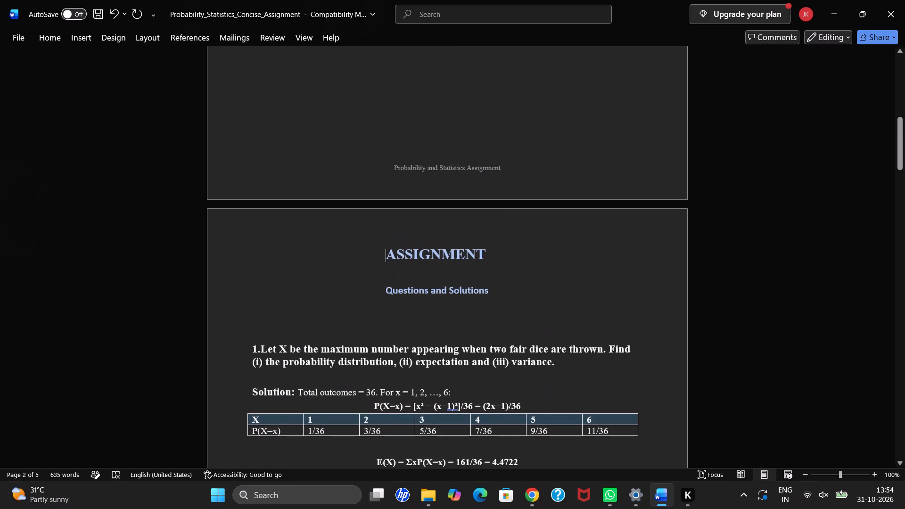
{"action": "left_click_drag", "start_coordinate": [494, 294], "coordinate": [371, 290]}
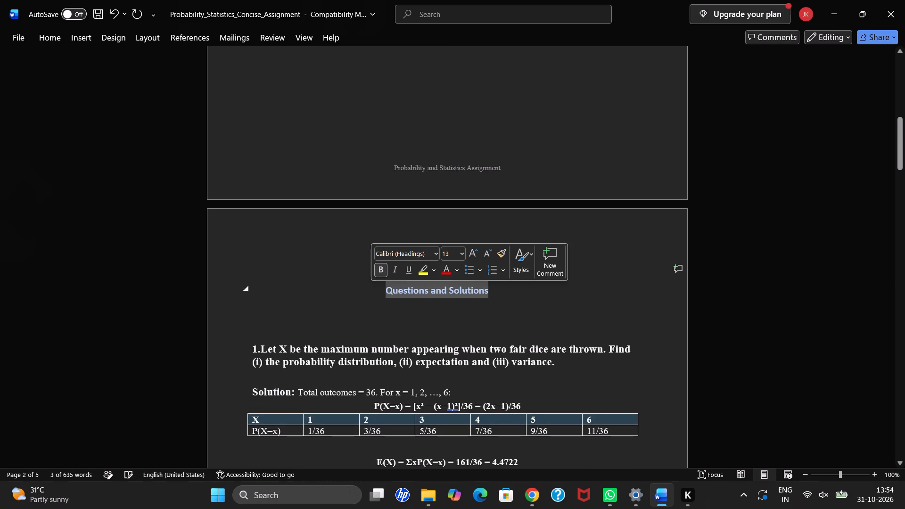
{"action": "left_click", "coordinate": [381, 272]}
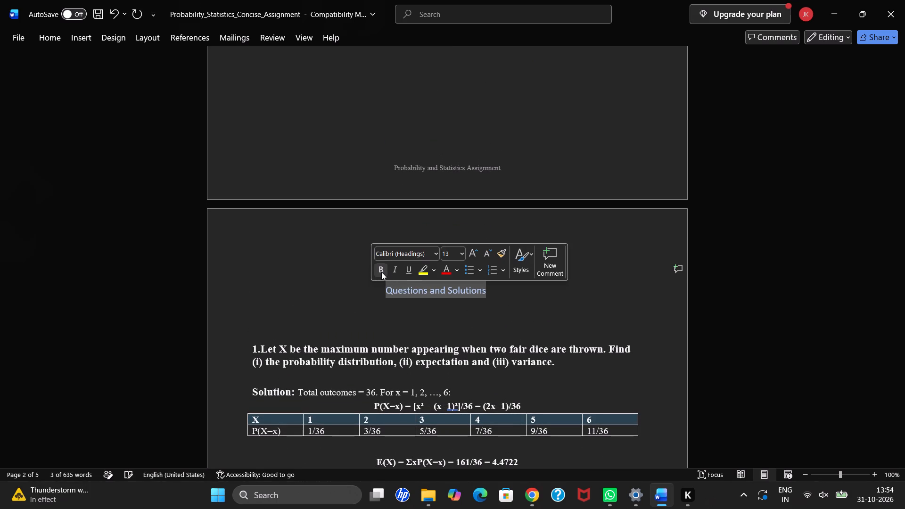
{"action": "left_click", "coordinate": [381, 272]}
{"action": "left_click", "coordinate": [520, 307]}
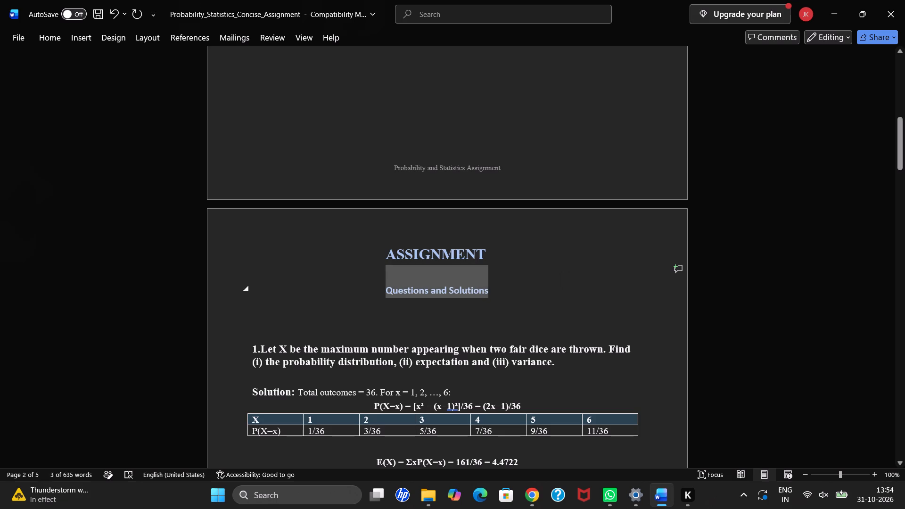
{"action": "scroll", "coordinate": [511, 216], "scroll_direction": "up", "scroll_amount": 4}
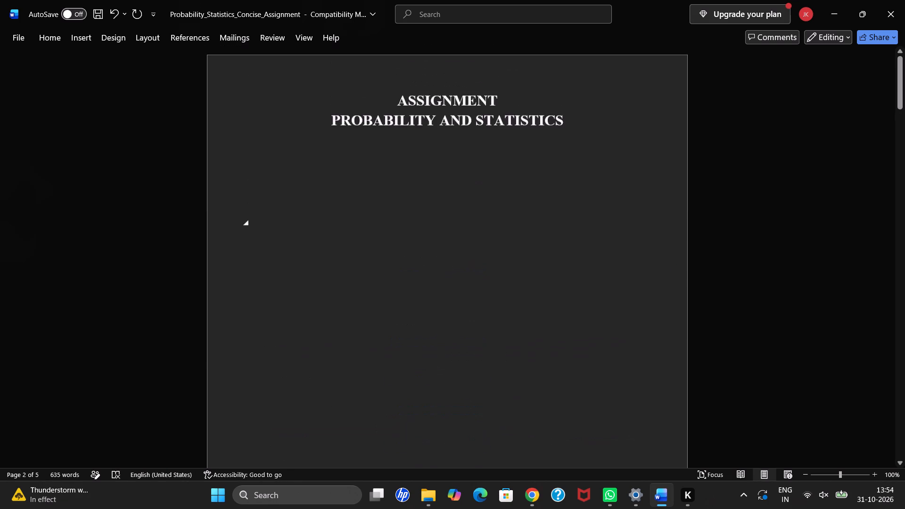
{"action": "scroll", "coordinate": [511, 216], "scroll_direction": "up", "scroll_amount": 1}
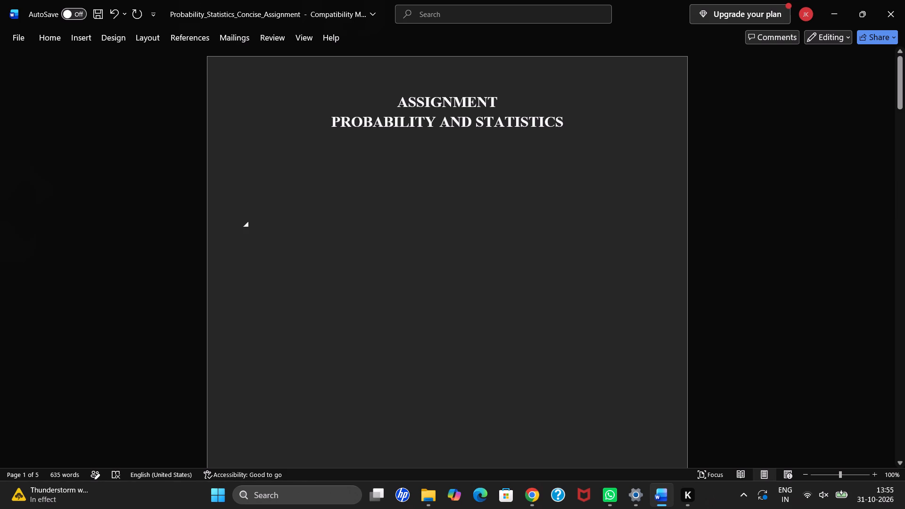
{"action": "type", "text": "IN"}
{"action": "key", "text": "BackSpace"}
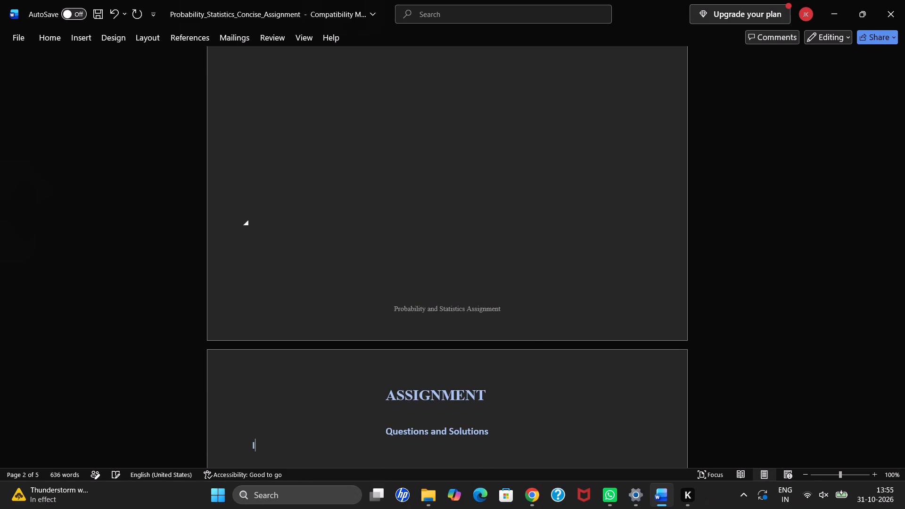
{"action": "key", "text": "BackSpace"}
Enter "INSTITUTE OF AERONAUTICAL ENGINEERING" on a blank line below the cover page title.
{"action": "left_click", "coordinate": [312, 92]}
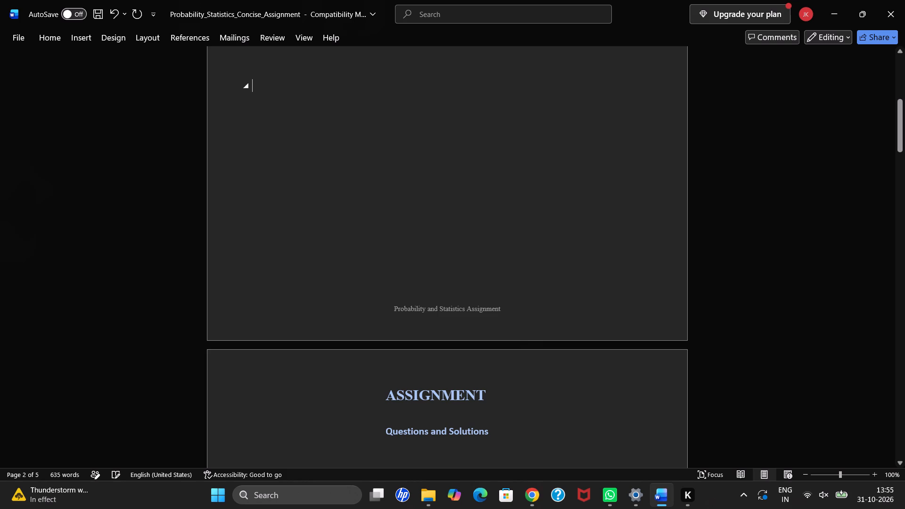
{"action": "double_click", "coordinate": [312, 92]}
{"action": "scroll", "coordinate": [312, 92], "scroll_direction": "up", "scroll_amount": 3}
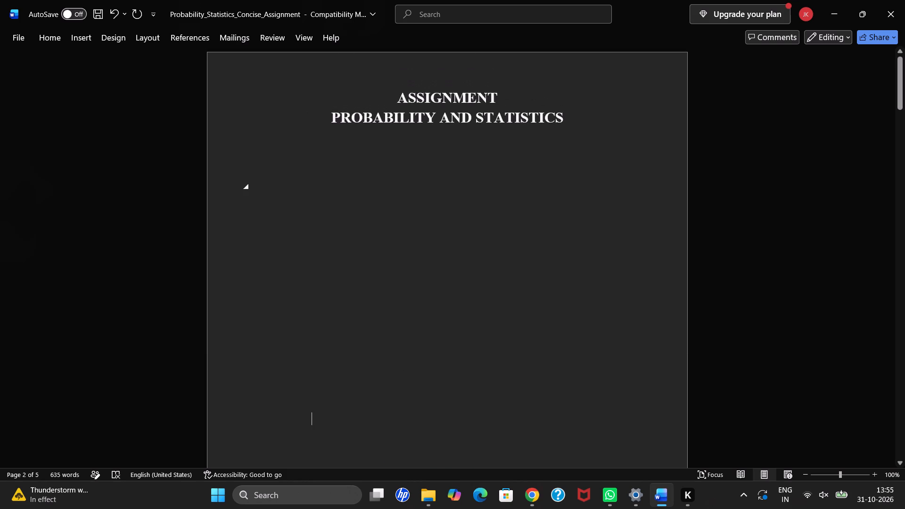
{"action": "left_click", "coordinate": [302, 192]}
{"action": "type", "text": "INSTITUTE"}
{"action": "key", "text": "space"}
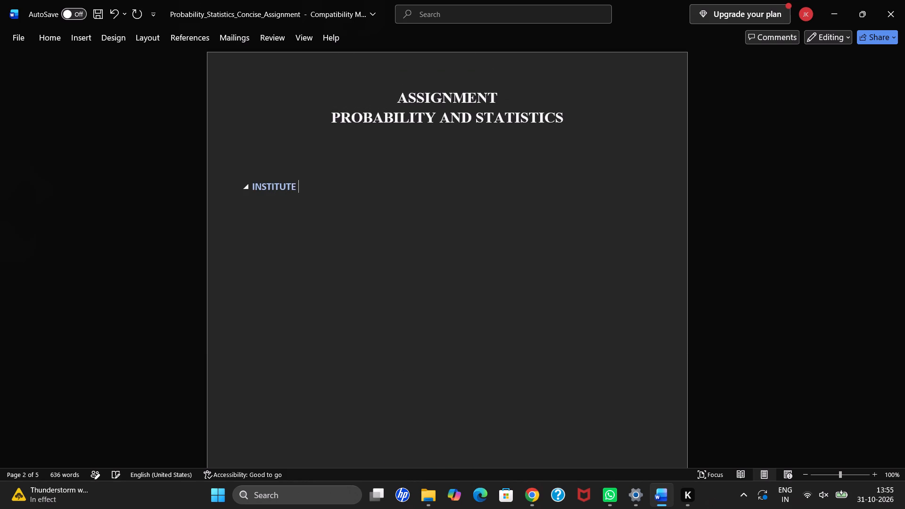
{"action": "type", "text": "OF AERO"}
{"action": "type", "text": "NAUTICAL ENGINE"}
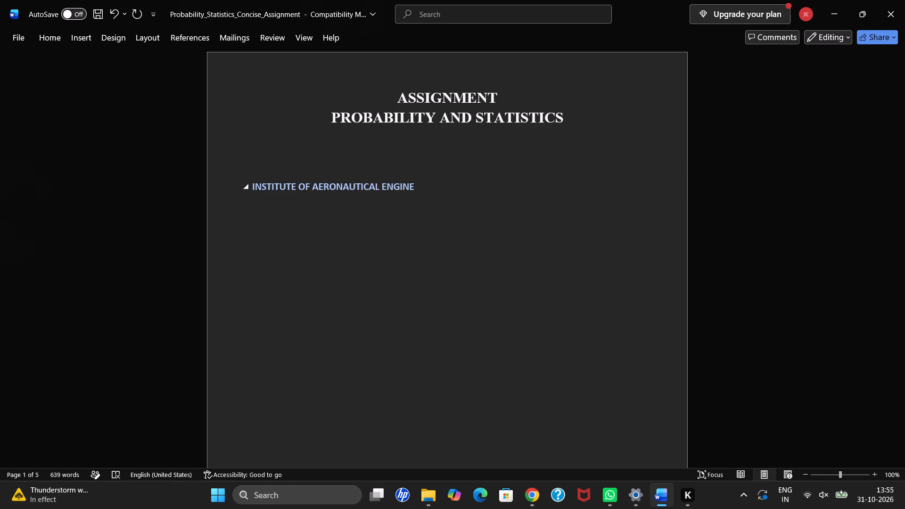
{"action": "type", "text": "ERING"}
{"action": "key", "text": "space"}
Add leading spaces before the institute name to shift it toward the middle of the cover page.
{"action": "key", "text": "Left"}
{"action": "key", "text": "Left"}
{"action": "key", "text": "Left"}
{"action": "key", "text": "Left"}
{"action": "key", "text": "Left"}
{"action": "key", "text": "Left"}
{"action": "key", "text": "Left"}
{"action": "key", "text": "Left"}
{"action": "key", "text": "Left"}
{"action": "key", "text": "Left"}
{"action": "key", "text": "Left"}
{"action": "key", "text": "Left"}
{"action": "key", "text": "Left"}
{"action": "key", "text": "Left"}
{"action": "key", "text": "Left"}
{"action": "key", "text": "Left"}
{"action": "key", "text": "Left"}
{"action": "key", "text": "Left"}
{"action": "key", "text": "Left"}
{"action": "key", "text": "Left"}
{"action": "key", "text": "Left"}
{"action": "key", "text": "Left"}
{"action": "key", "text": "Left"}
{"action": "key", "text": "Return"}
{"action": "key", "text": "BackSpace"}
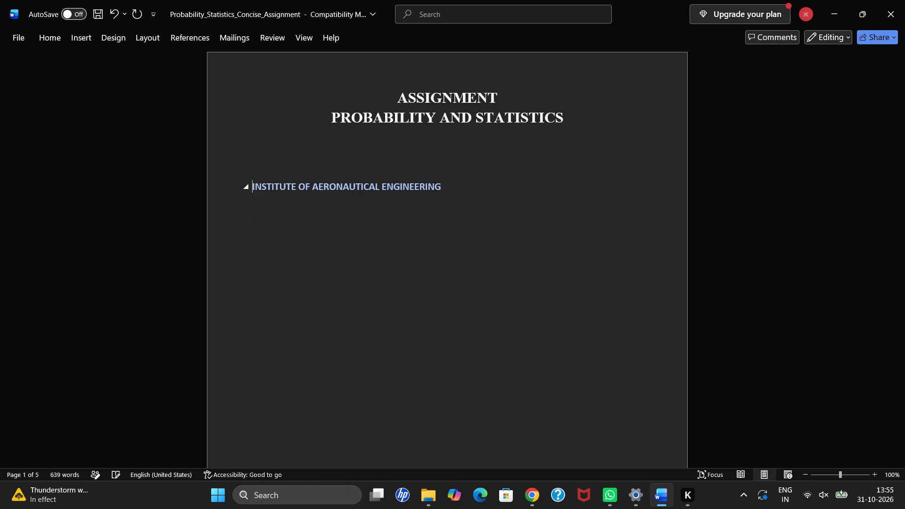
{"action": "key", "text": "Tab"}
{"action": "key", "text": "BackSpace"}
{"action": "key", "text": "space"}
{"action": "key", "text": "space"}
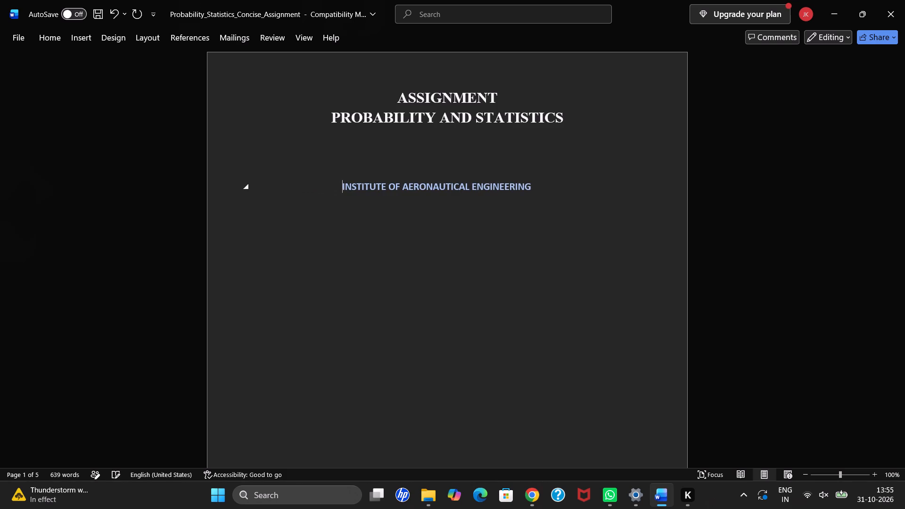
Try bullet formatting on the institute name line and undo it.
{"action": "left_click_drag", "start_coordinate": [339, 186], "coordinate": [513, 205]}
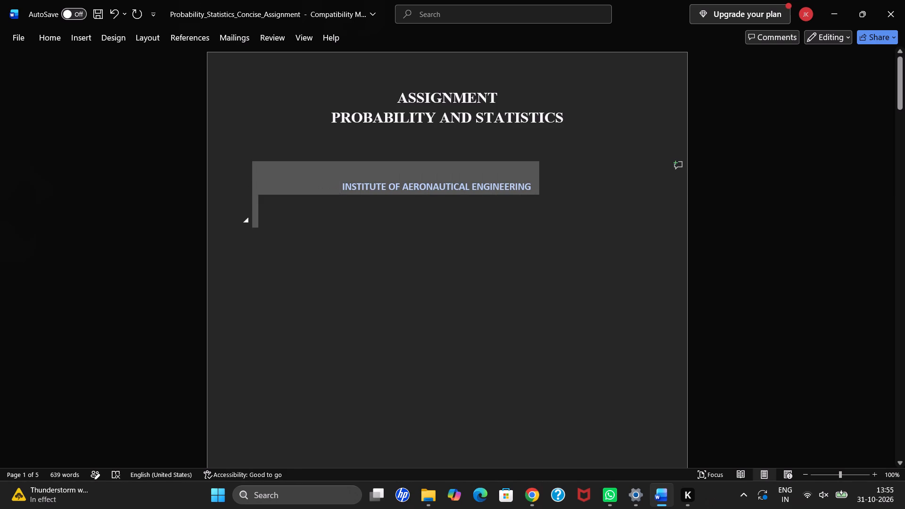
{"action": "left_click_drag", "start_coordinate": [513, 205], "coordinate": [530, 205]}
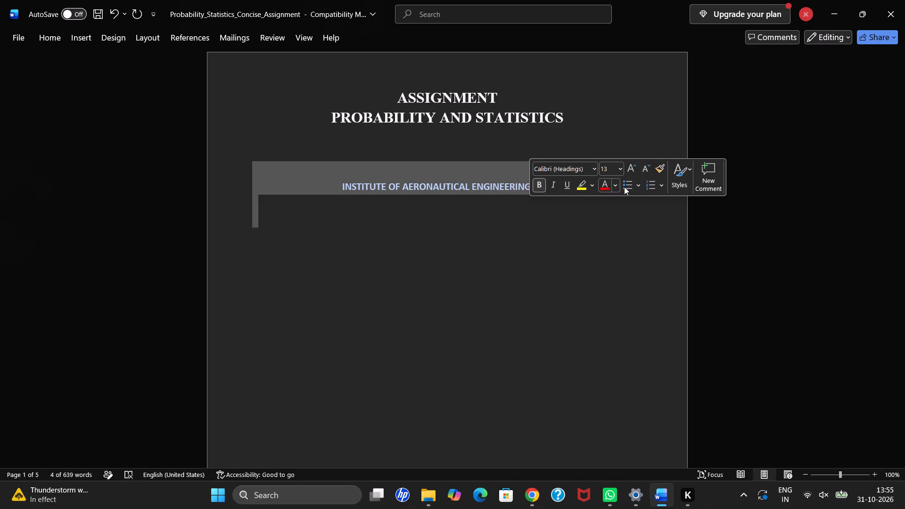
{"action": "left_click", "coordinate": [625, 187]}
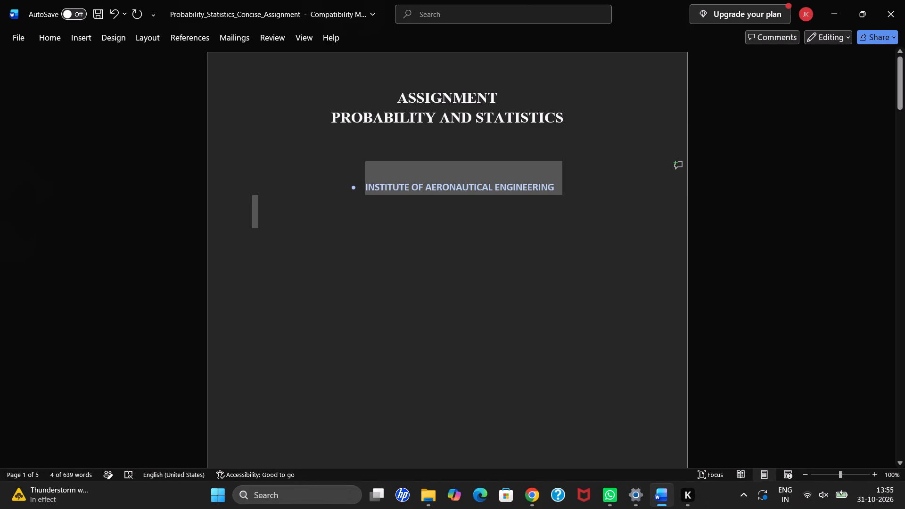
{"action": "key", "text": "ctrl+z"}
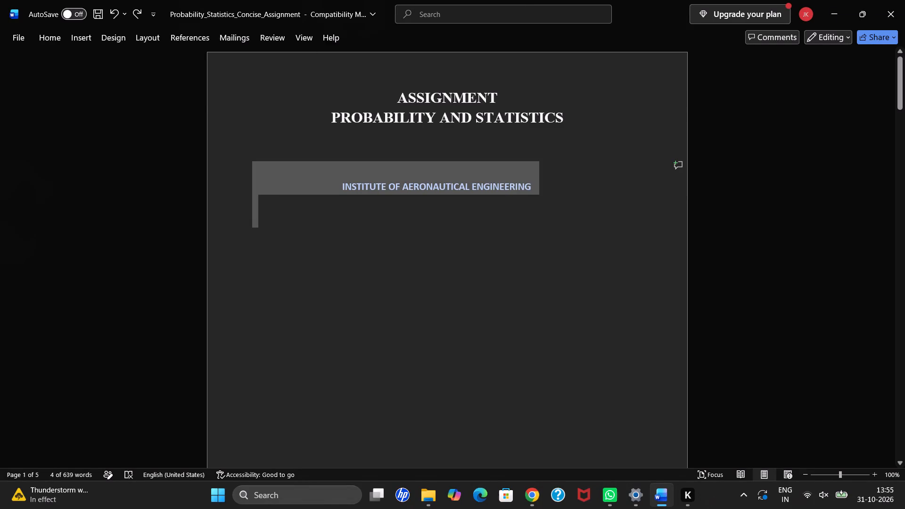
Apply justified alignment to the institute name line on the cover page.
{"action": "left_click", "coordinate": [50, 36]}
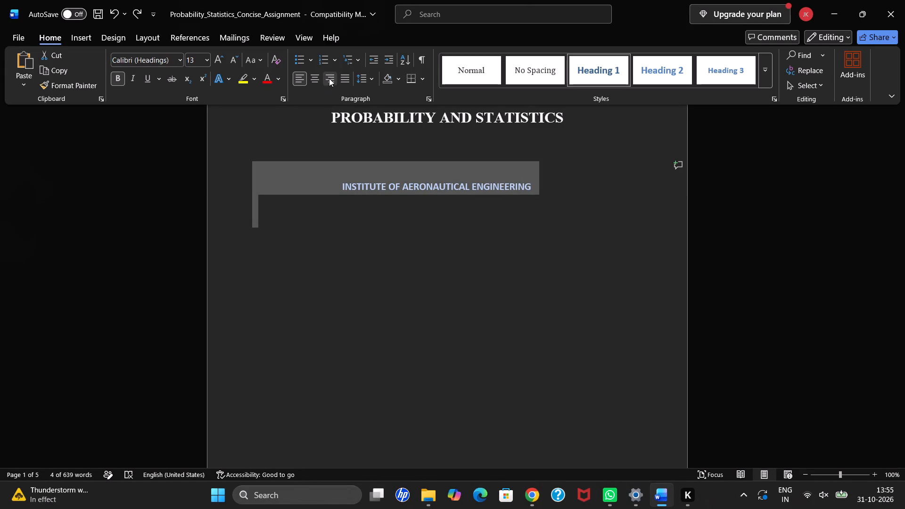
{"action": "left_click", "coordinate": [343, 80]}
{"action": "left_click", "coordinate": [343, 80]}
{"action": "left_click", "coordinate": [346, 139]}
{"action": "left_click", "coordinate": [346, 139]}
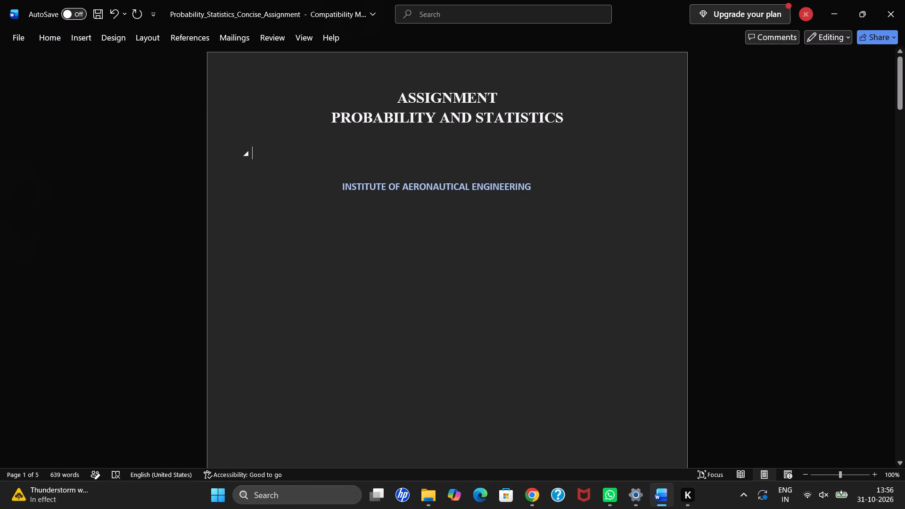
Set the font size of "INSTITUTE OF AERONAUTICAL ENGINEERING" to 20.
{"action": "left_click_drag", "start_coordinate": [541, 187], "coordinate": [329, 183]}
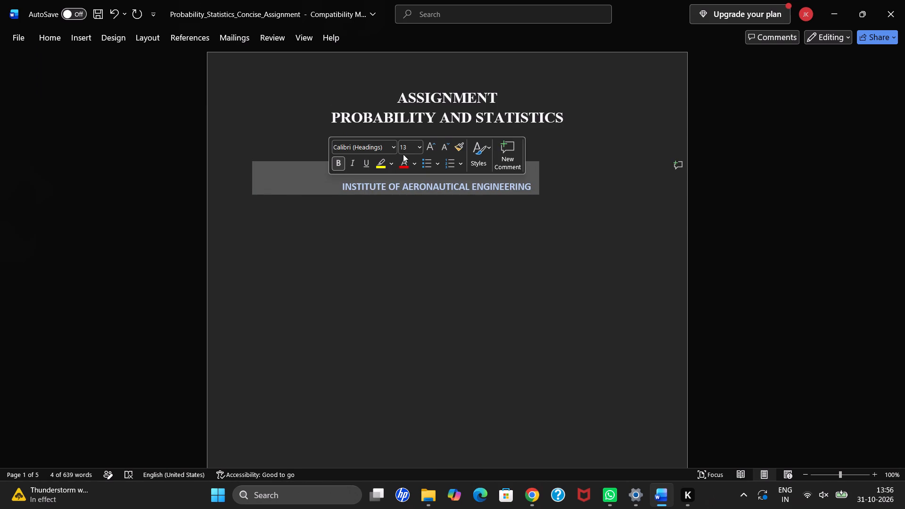
{"action": "left_click", "coordinate": [419, 146]}
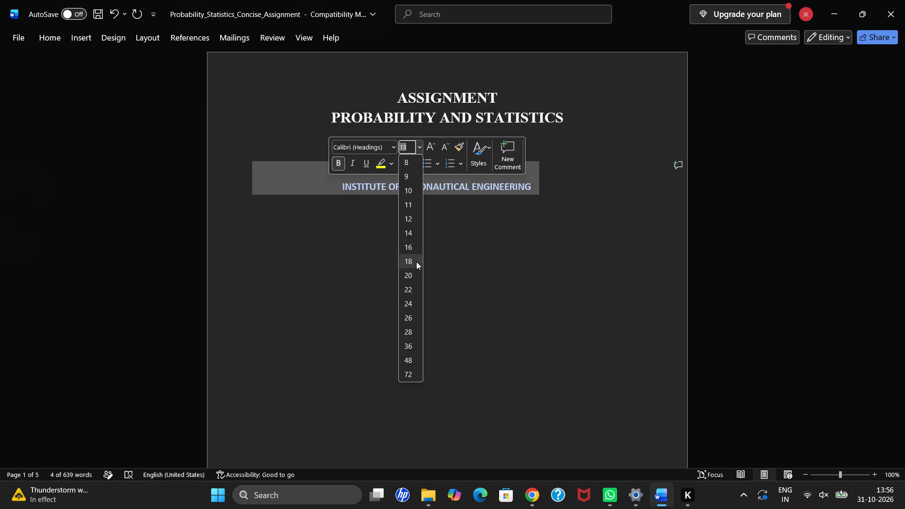
{"action": "left_click", "coordinate": [411, 275]}
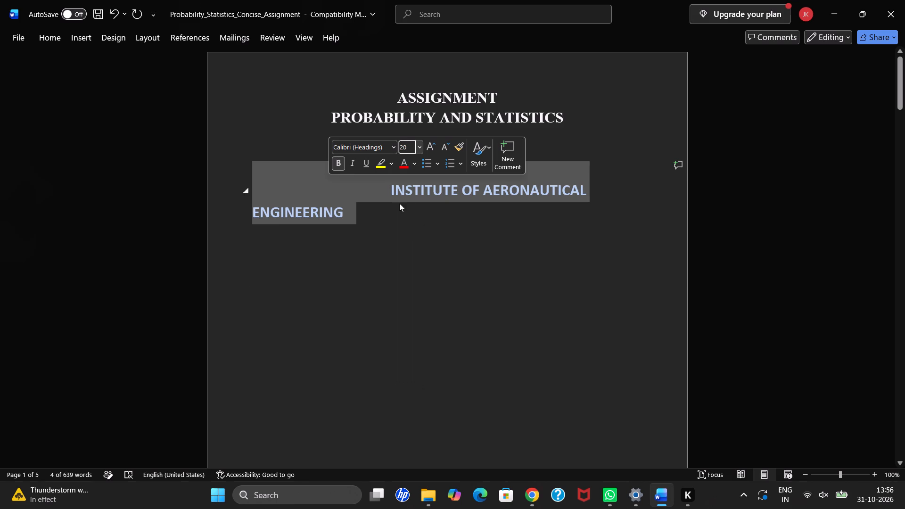
{"action": "left_click", "coordinate": [413, 262]}
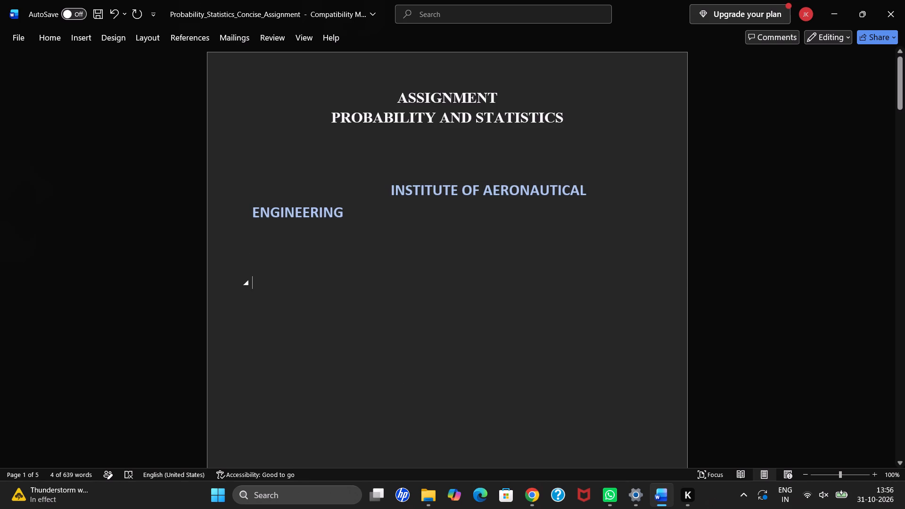
Remove the excess leading spaces before the institute name so that it fits on one line, roughly centred under the title.
{"action": "left_click", "coordinate": [383, 191]}
{"action": "key", "text": "BackSpace"}
{"action": "key", "text": "BackSpace"}
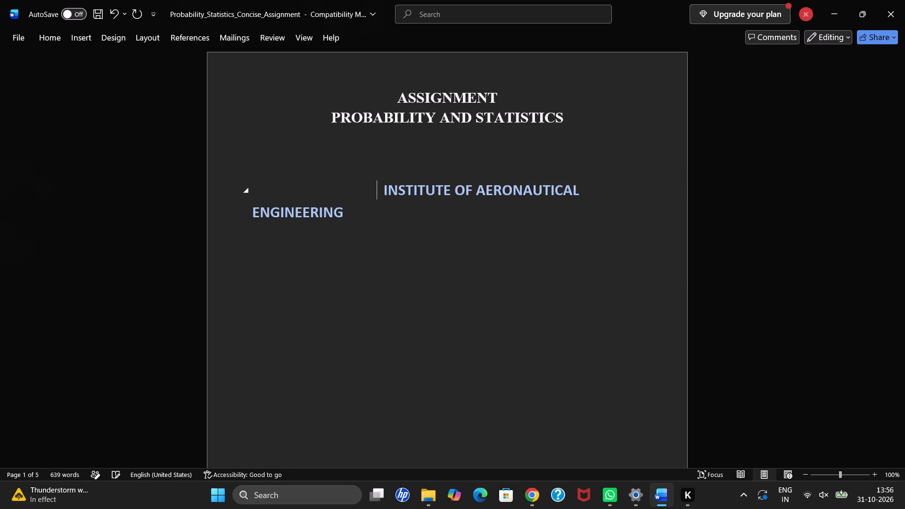
{"action": "key", "text": "BackSpace"}
{"action": "key", "text": "BackSpace"}
{"action": "key", "text": "BackSpace"}
{"action": "key", "text": "BackSpace"}
{"action": "key", "text": "BackSpace"}
{"action": "key", "text": "BackSpace"}
{"action": "key", "text": "BackSpace"}
{"action": "key", "text": "BackSpace"}
{"action": "key", "text": "BackSpace"}
{"action": "key", "text": "BackSpace"}
{"action": "key", "text": "BackSpace"}
{"action": "key", "text": "BackSpace"}
{"action": "key", "text": "BackSpace"}
{"action": "key", "text": "BackSpace"}
{"action": "key", "text": "BackSpace"}
{"action": "key", "text": "BackSpace"}
{"action": "key", "text": "BackSpace"}
{"action": "key", "text": "BackSpace"}
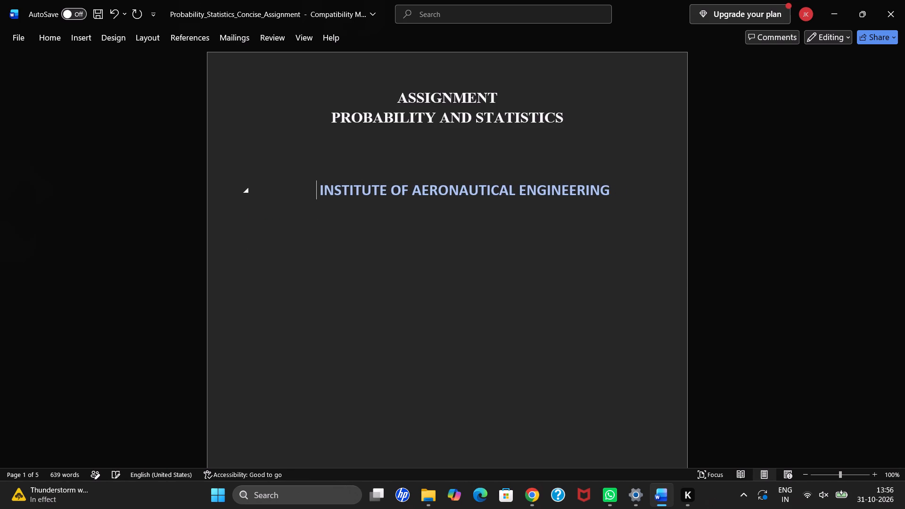
{"action": "key", "text": "BackSpace"}
{"action": "key", "text": "BackSpace"}
{"action": "key", "text": "BackSpace"}
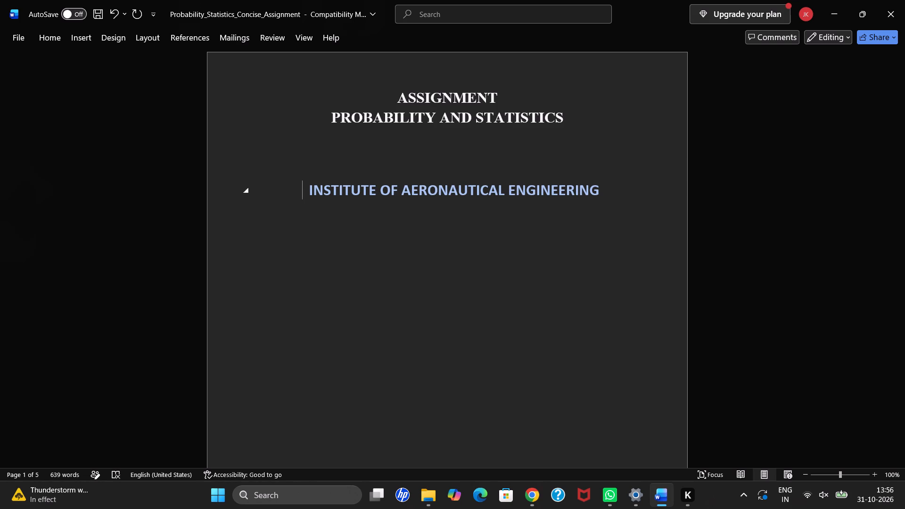
{"action": "key", "text": "BackSpace"}
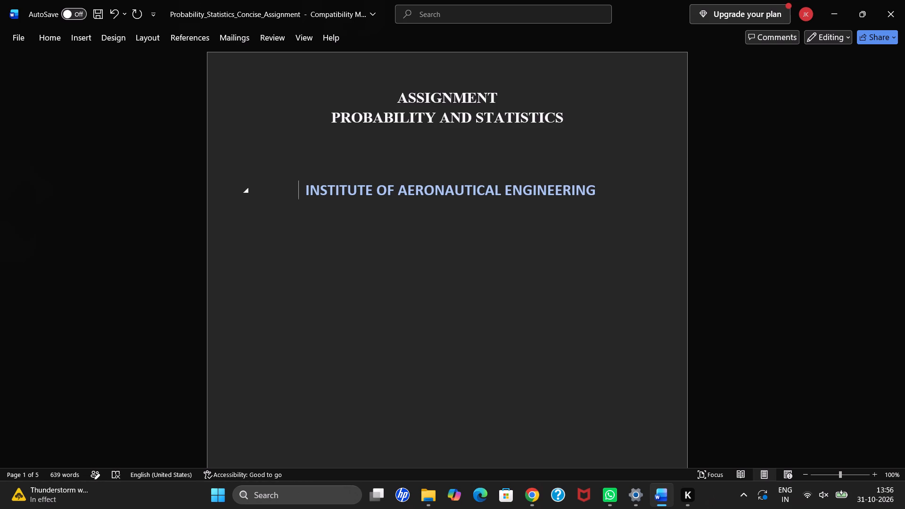
{"action": "scroll", "coordinate": [383, 191], "scroll_direction": "down", "scroll_amount": 1}
{"action": "left_click", "coordinate": [468, 210]}
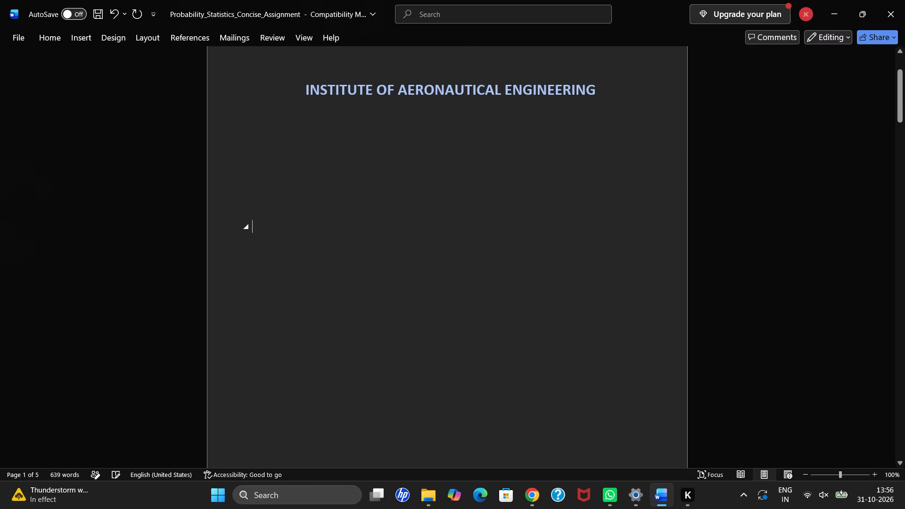
{"action": "left_click", "coordinate": [301, 89]}
{"action": "key", "text": "BackSpace"}
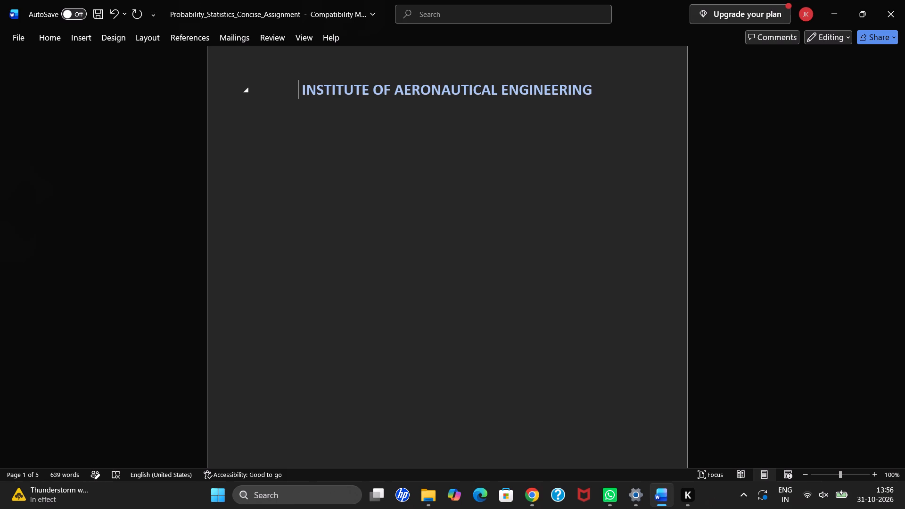
{"action": "key", "text": "BackSpace"}
{"action": "scroll", "coordinate": [301, 89], "scroll_direction": "up", "scroll_amount": 2}
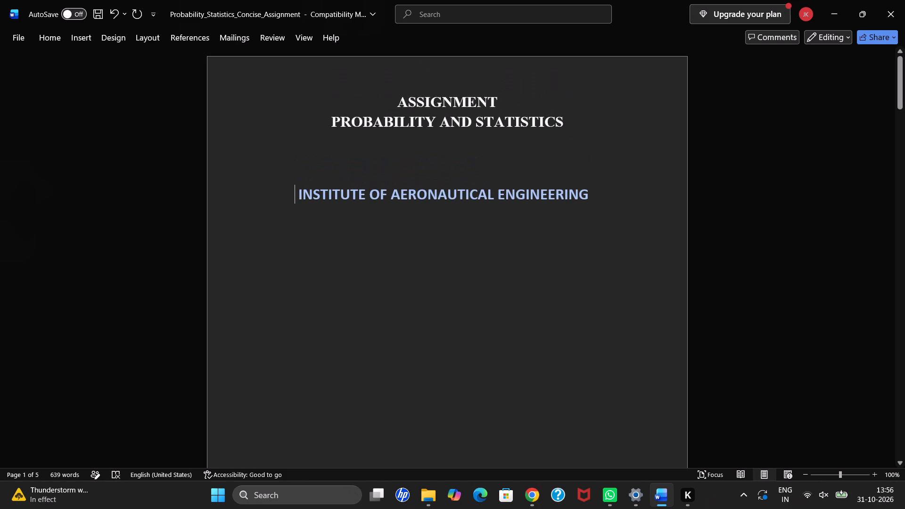
{"action": "left_click", "coordinate": [444, 247]}
Copy the two-line cover title "ASSIGNMENT PROBABILITY AND STATISTICS".
{"action": "left_click_drag", "start_coordinate": [390, 97], "coordinate": [480, 140]}
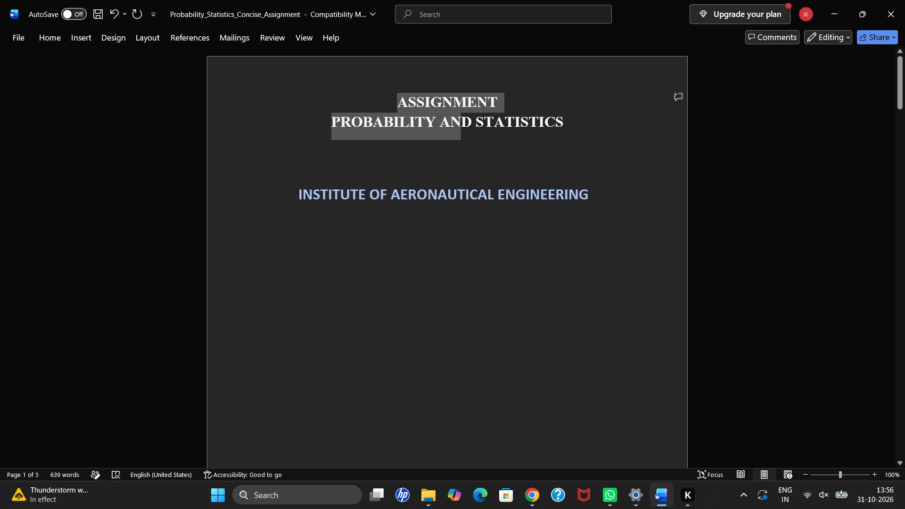
{"action": "left_click_drag", "start_coordinate": [480, 140], "coordinate": [570, 130]}
{"action": "key", "text": "ctrl+c"}
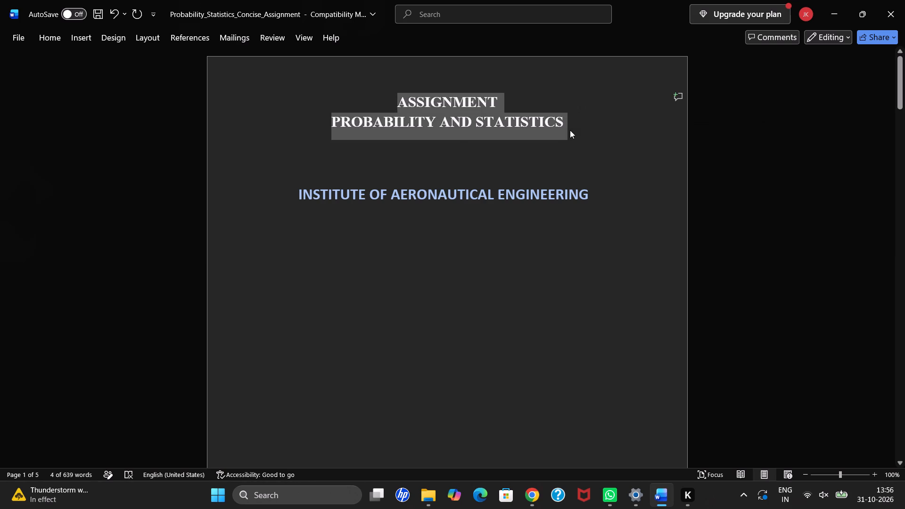
Paste the copied title "ASSIGNMENT PROBABILITY AND STATISTICS" below the institute name, preceded by leading spaces.
{"action": "left_click", "coordinate": [460, 251]}
{"action": "left_click", "coordinate": [403, 251]}
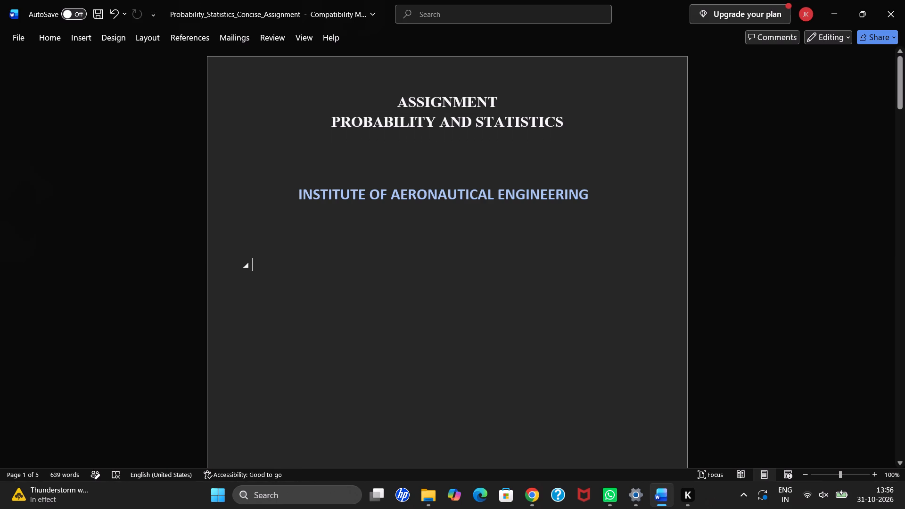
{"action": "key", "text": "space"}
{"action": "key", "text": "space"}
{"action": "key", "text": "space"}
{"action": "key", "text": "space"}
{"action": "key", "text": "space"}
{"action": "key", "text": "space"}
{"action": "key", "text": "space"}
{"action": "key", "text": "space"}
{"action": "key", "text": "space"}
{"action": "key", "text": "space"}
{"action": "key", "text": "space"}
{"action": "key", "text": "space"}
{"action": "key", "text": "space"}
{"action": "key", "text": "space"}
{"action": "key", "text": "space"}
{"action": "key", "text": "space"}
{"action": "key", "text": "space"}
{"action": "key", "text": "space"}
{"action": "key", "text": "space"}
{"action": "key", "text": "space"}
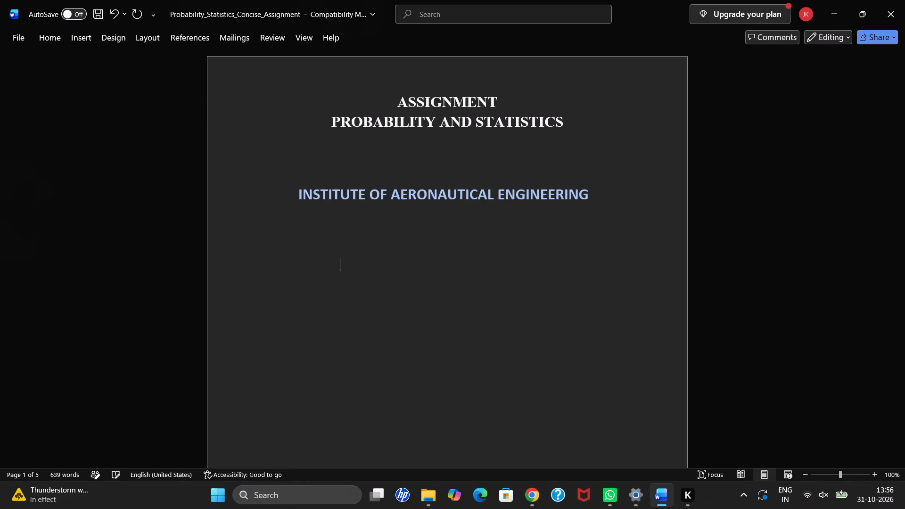
{"action": "key", "text": "ctrl+v"}
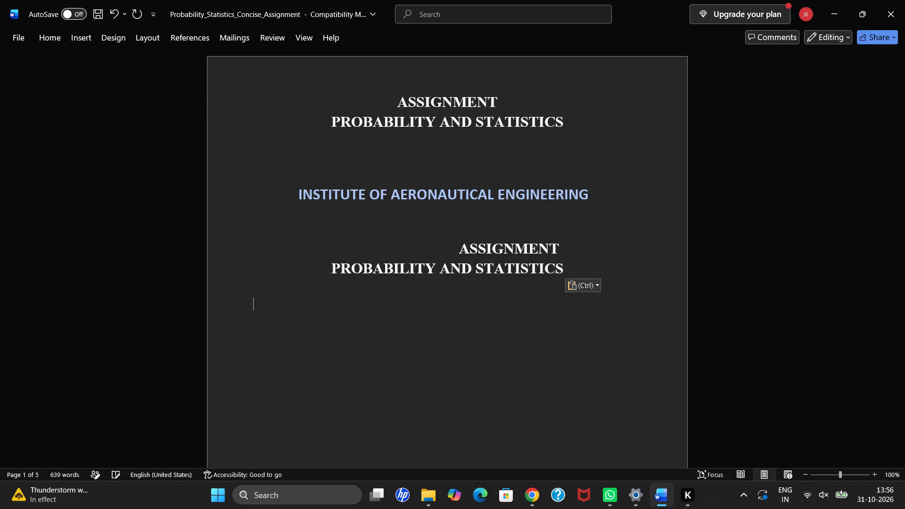
Delete the leading spaces and blank lines before the pasted "ASSIGNMENT" line to move it up beneath the institute name.
{"action": "left_click", "coordinate": [451, 242]}
{"action": "key", "text": "BackSpace"}
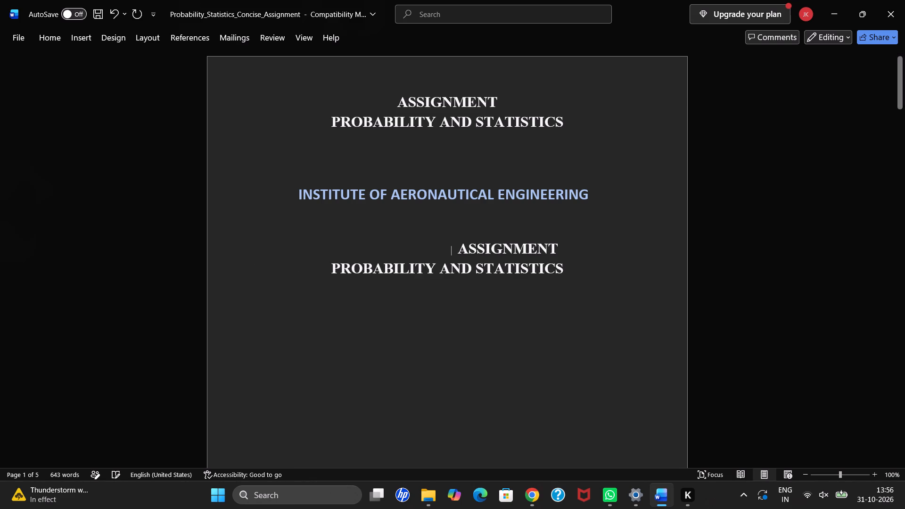
{"action": "key", "text": "BackSpace"}
{"action": "key", "text": "BackSpace"}
{"action": "key", "text": "BackSpace"}
{"action": "key", "text": "BackSpace"}
{"action": "key", "text": "BackSpace"}
{"action": "key", "text": "BackSpace"}
{"action": "key", "text": "BackSpace"}
{"action": "key", "text": "BackSpace"}
{"action": "key", "text": "BackSpace"}
{"action": "key", "text": "BackSpace"}
{"action": "key", "text": "BackSpace"}
{"action": "key", "text": "BackSpace"}
{"action": "key", "text": "BackSpace"}
{"action": "key", "text": "BackSpace"}
{"action": "key", "text": "BackSpace"}
{"action": "key", "text": "BackSpace"}
{"action": "key", "text": "BackSpace"}
{"action": "key", "text": "BackSpace"}
{"action": "key", "text": "BackSpace"}
{"action": "key", "text": "BackSpace"}
{"action": "key", "text": "BackSpace"}
{"action": "key", "text": "BackSpace"}
{"action": "key", "text": "BackSpace"}
{"action": "key", "text": "BackSpace"}
{"action": "key", "text": "BackSpace"}
{"action": "key", "text": "BackSpace"}
{"action": "key", "text": "BackSpace"}
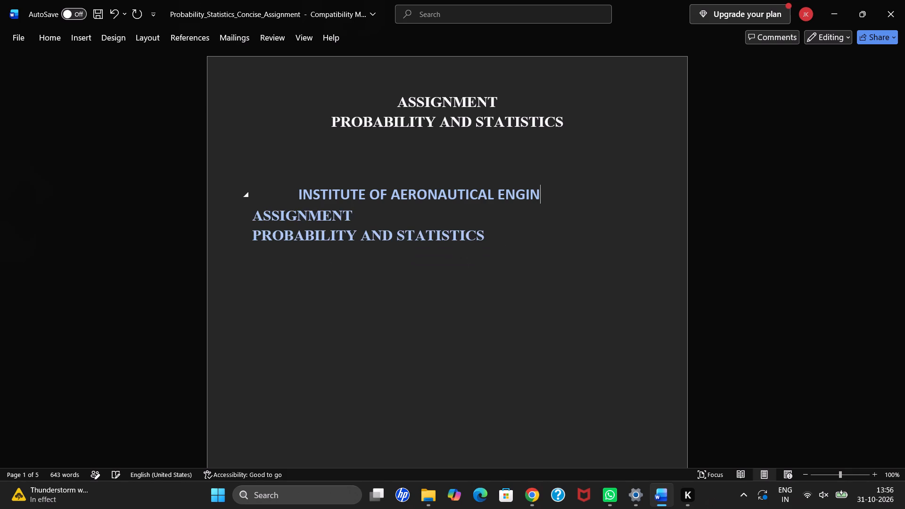
Undo the excess deletions until the institute name is complete and the pasted title has its original white colour.
{"action": "key", "text": "ctrl+z"}
{"action": "key", "text": "ctrl+z"}
{"action": "key", "text": "ctrl+z"}
{"action": "key", "text": "ctrl+z"}
{"action": "key", "text": "ctrl+z"}
{"action": "key", "text": "ctrl+z"}
{"action": "key", "text": "ctrl+z"}
{"action": "key", "text": "ctrl+z"}
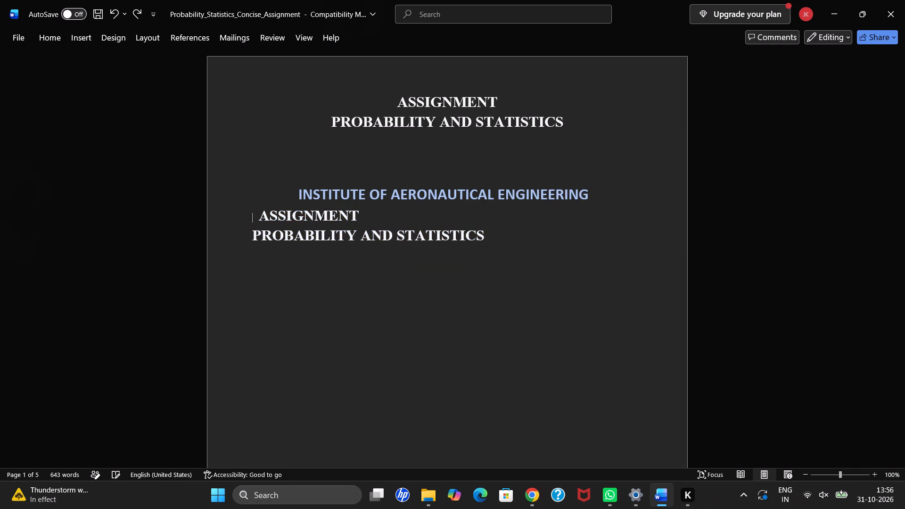
Insert a spacer line between the institute name and the pasted "ASSIGNMENT" line.
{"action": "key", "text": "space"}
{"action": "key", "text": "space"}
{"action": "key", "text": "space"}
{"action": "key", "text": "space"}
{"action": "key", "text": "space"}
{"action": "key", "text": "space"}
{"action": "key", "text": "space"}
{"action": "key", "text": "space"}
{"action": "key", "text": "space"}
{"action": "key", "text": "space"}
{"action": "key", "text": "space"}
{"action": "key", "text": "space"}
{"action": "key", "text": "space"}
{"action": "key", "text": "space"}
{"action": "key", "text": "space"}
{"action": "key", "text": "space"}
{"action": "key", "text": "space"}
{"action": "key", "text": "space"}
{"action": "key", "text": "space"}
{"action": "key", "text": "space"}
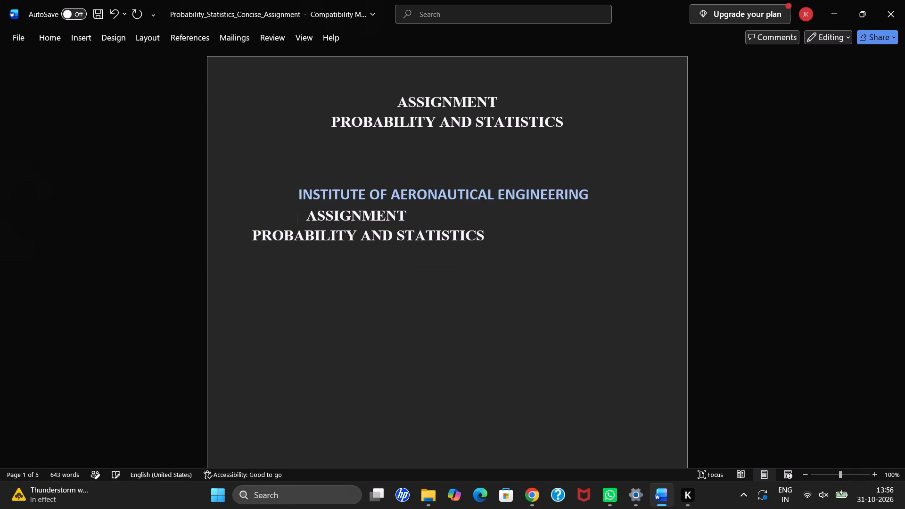
{"action": "key", "text": "Return"}
Indent the pasted "ASSIGNMENT" line with leading spaces so that it sits roughly centred under the institute name.
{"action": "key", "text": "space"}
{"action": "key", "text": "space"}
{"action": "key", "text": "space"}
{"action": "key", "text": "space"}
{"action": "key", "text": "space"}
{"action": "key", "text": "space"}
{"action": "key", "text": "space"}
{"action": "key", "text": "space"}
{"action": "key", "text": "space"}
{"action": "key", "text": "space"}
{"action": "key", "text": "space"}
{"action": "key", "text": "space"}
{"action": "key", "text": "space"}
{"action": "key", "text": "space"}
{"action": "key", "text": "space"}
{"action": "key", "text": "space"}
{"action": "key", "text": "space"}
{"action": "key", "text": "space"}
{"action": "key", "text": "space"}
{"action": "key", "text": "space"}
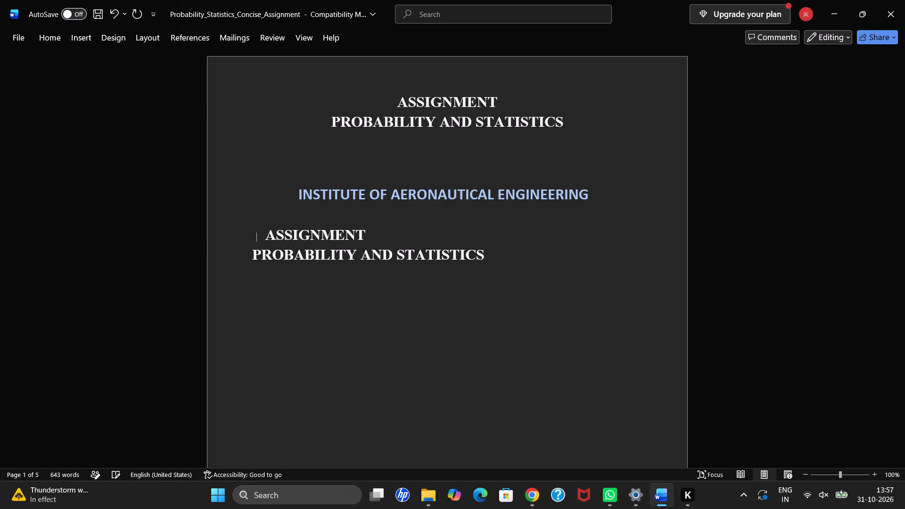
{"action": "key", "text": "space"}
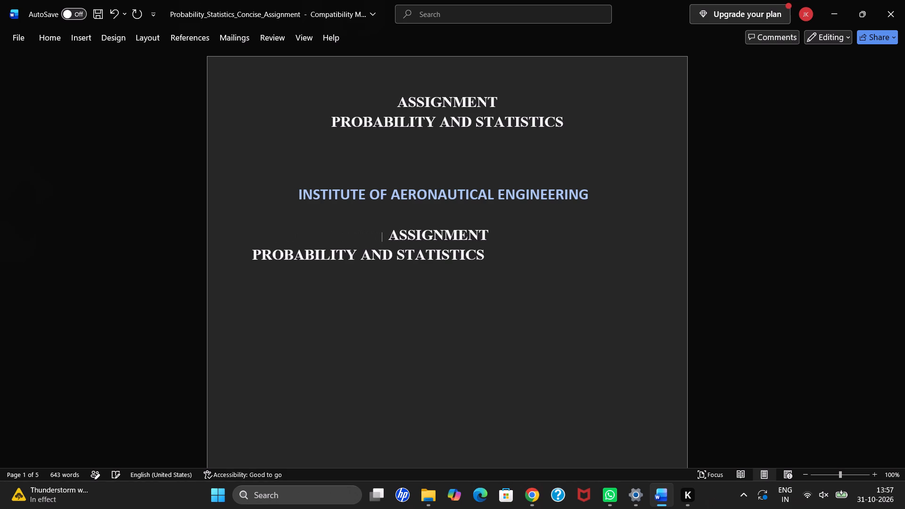
Indent the pasted "PROBABILITY AND STATISTICS" line with leading spaces so that it is roughly centred under "ASSIGNMENT".
{"action": "key", "text": "Down"}
{"action": "key", "text": "Left"}
{"action": "key", "text": "Left"}
{"action": "key", "text": "Left"}
{"action": "key", "text": "Left"}
{"action": "key", "text": "Left"}
{"action": "key", "text": "Left"}
{"action": "key", "text": "Left"}
{"action": "key", "text": "Left"}
{"action": "key", "text": "Left"}
{"action": "key", "text": "Left"}
{"action": "key", "text": "Left"}
{"action": "key", "text": "Left"}
{"action": "key", "text": "Left"}
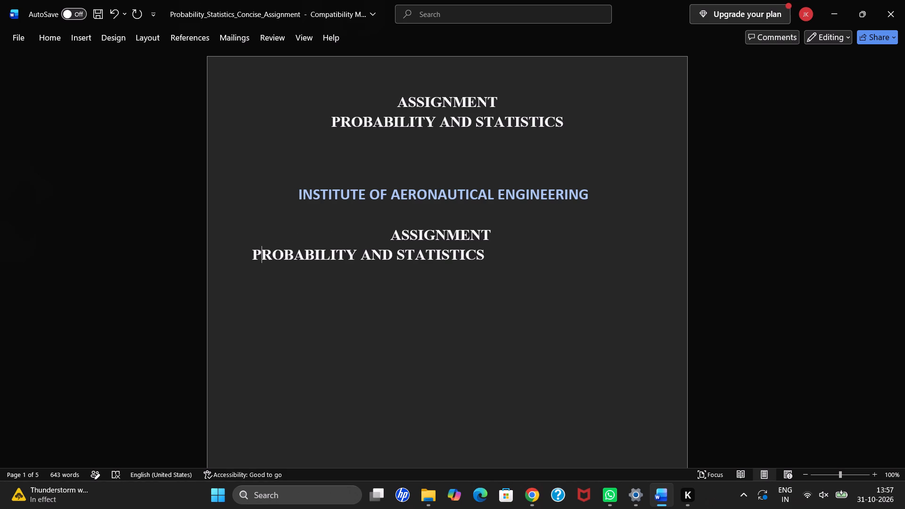
{"action": "key", "text": "Left"}
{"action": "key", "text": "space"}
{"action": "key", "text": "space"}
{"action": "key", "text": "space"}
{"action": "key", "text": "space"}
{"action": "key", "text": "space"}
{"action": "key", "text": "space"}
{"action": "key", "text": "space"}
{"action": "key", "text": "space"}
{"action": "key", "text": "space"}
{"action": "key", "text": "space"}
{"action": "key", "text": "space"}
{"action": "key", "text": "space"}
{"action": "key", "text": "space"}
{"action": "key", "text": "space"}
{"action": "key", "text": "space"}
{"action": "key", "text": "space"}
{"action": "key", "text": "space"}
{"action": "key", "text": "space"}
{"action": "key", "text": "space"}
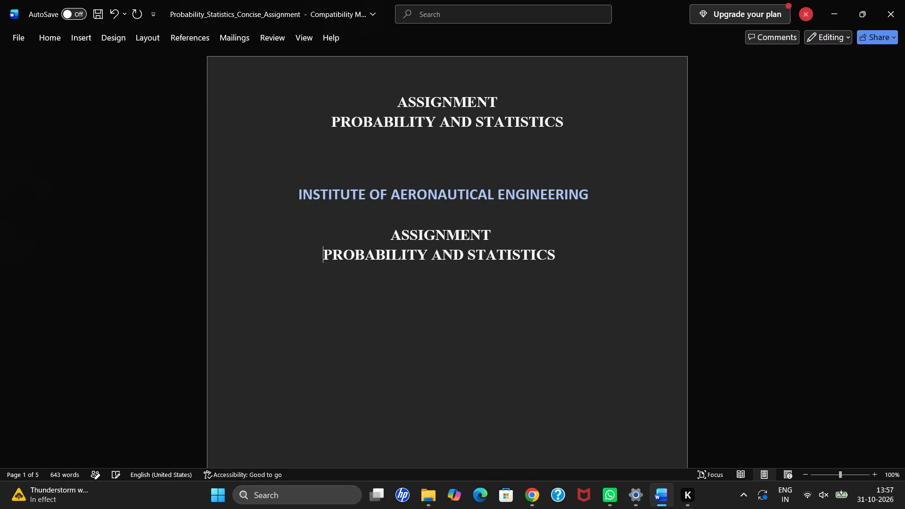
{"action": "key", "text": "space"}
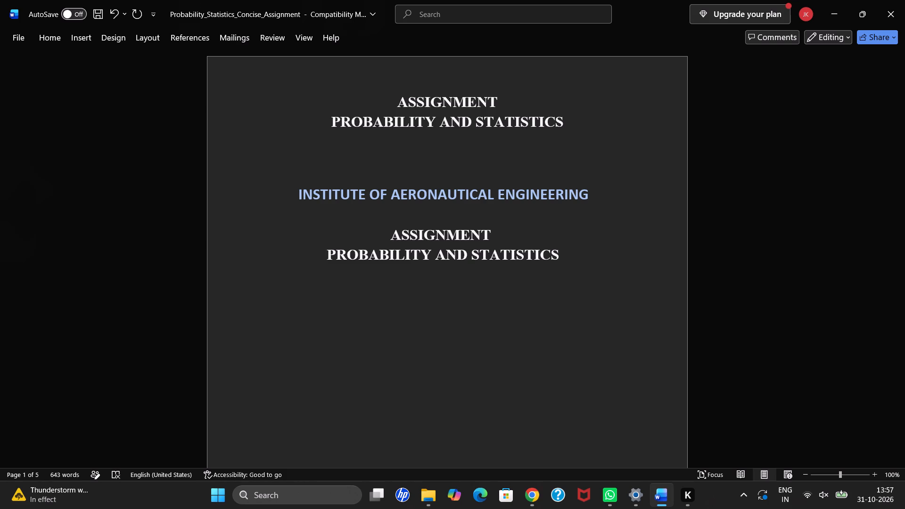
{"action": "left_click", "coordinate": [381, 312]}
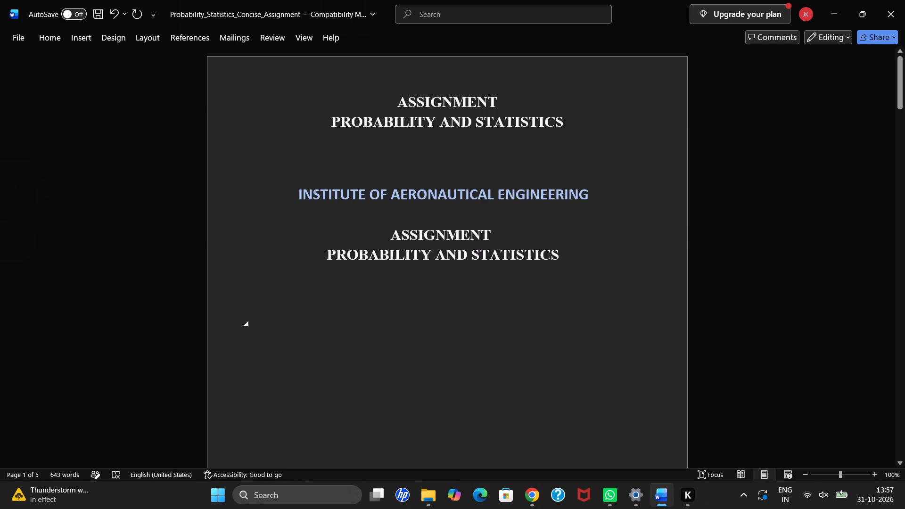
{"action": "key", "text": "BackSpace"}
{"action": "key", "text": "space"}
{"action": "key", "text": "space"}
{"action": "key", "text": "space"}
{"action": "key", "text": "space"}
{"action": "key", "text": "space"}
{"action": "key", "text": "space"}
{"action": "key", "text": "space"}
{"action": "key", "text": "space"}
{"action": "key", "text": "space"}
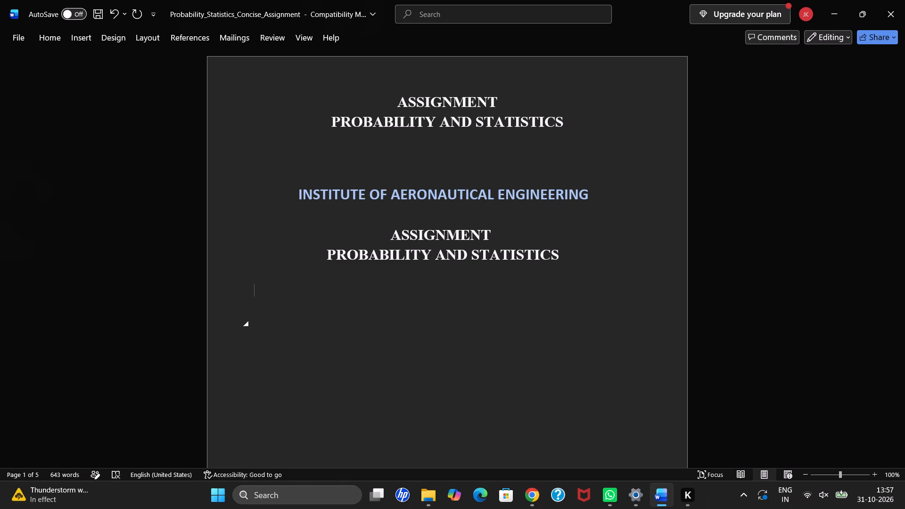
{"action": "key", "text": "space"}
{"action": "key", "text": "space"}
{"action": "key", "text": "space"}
Add a "Name :" line with the student's name below the pasted title on the cover page.
{"action": "key", "text": "Down"}
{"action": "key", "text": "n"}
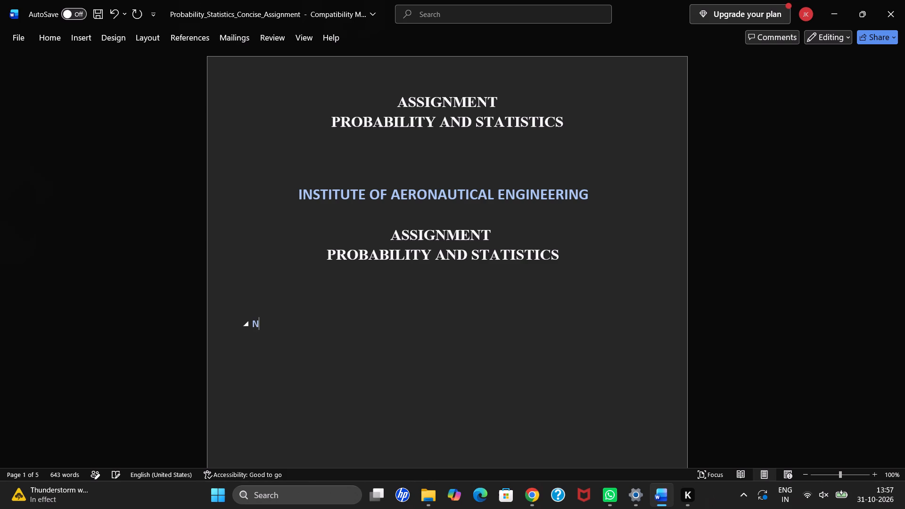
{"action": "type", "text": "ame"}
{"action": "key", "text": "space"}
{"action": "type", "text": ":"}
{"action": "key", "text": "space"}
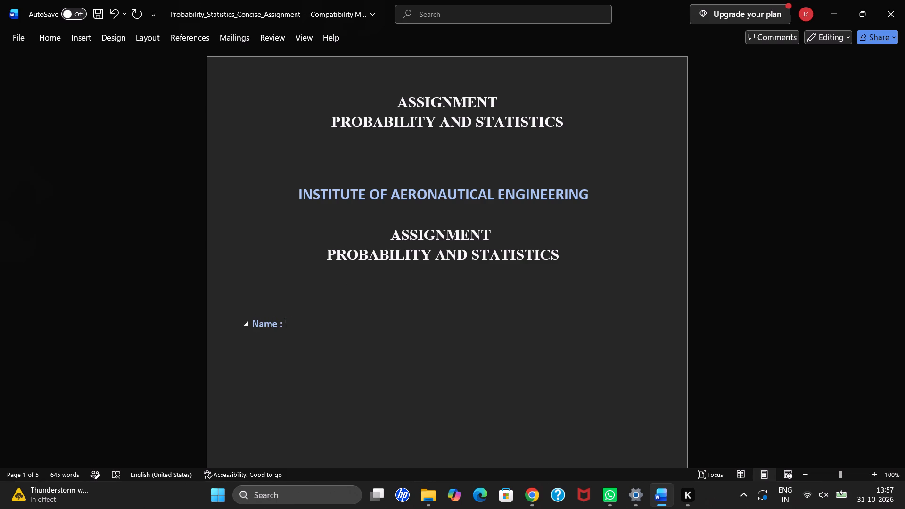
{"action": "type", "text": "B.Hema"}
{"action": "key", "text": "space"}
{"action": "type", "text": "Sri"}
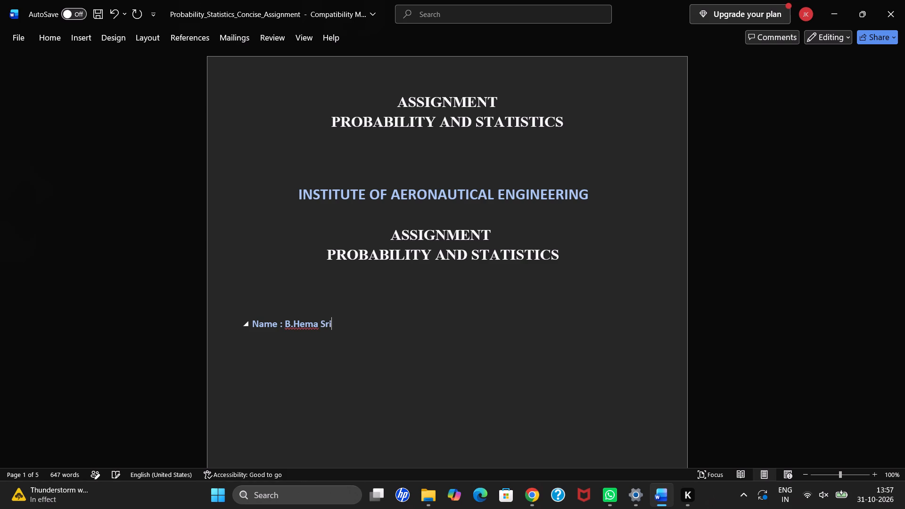
Add a "Roll no :" label on a new line below the student's name on the cover page.
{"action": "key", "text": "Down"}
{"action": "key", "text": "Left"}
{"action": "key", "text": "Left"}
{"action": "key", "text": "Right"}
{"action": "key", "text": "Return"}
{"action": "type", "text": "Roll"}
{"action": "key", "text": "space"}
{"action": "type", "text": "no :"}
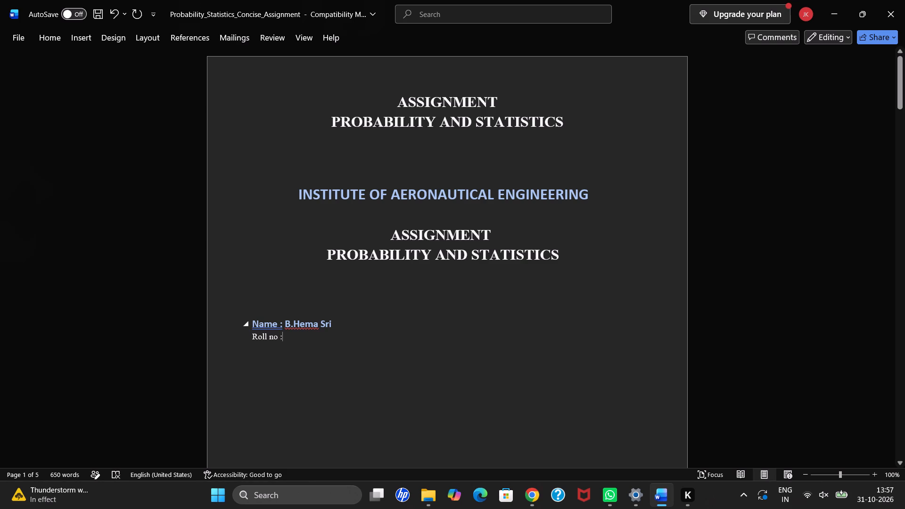
{"action": "left_click", "coordinate": [336, 323]}
{"action": "left_click", "coordinate": [247, 323]}
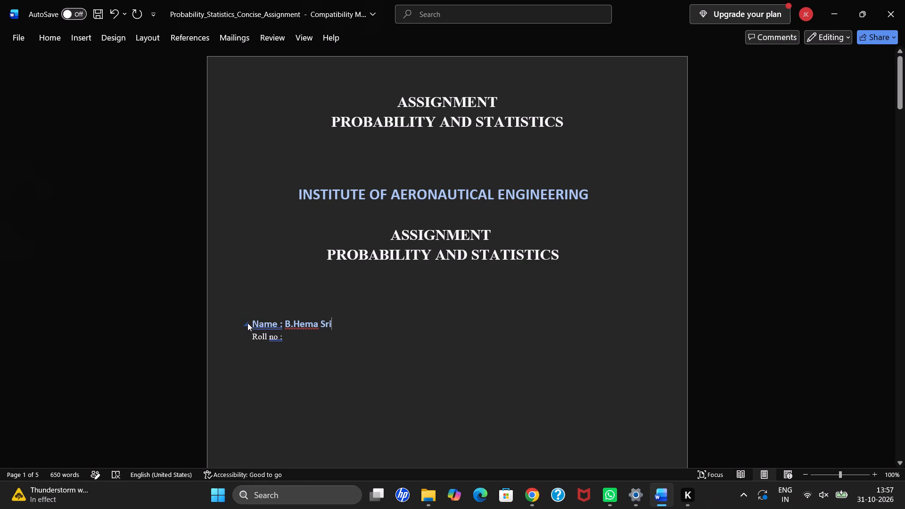
{"action": "double_click", "coordinate": [247, 323]}
{"action": "left_click_drag", "start_coordinate": [247, 323], "coordinate": [341, 323]}
{"action": "left_click_drag", "start_coordinate": [341, 323], "coordinate": [206, 294]}
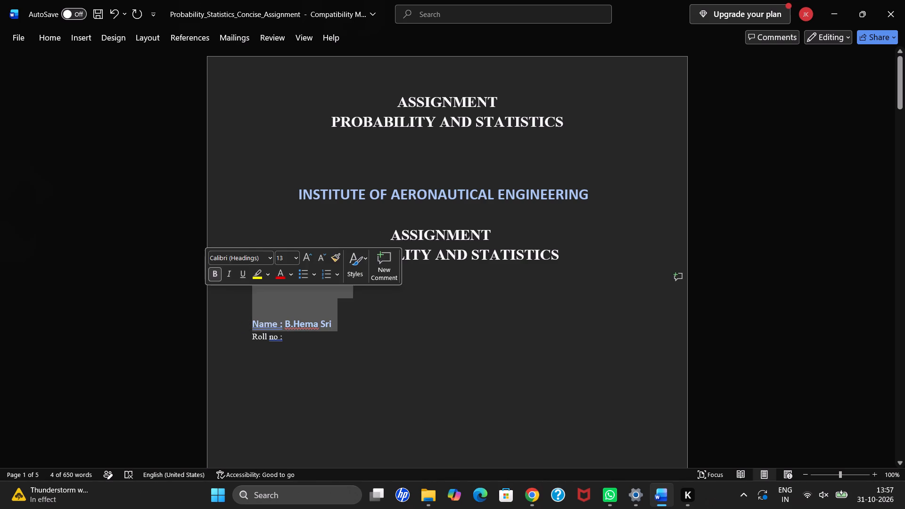
{"action": "key", "text": "BackSpace"}
Add a plain body-text "Name:" line with the student's name above the "Roll no :" line, keeping blank space under the title.
{"action": "key", "text": "Return"}
{"action": "key", "text": "Return"}
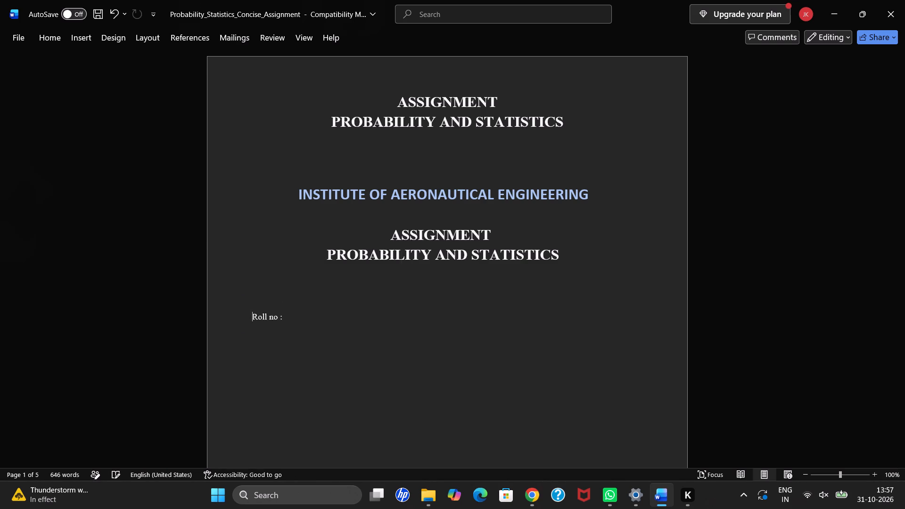
{"action": "key", "text": "Return"}
{"action": "key", "text": "Up"}
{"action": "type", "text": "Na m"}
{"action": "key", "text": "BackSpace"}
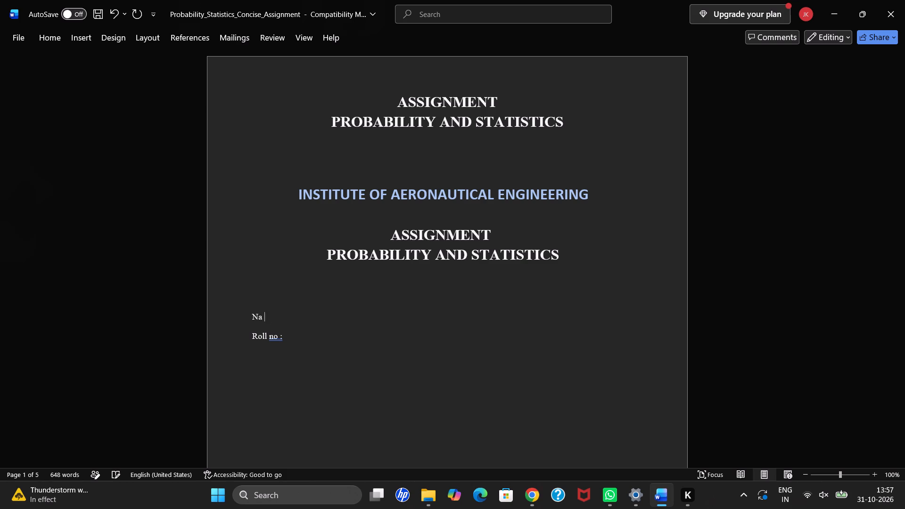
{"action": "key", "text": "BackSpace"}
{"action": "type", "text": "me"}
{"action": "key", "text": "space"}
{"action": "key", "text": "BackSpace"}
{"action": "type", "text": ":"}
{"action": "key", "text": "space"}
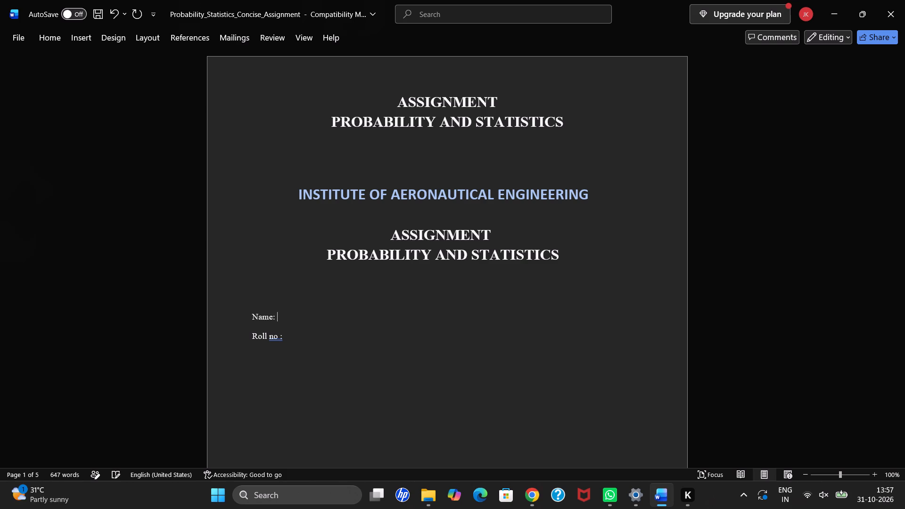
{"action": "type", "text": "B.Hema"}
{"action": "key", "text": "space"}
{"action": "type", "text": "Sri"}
Enter the student's roll number after the "Roll no :" label.
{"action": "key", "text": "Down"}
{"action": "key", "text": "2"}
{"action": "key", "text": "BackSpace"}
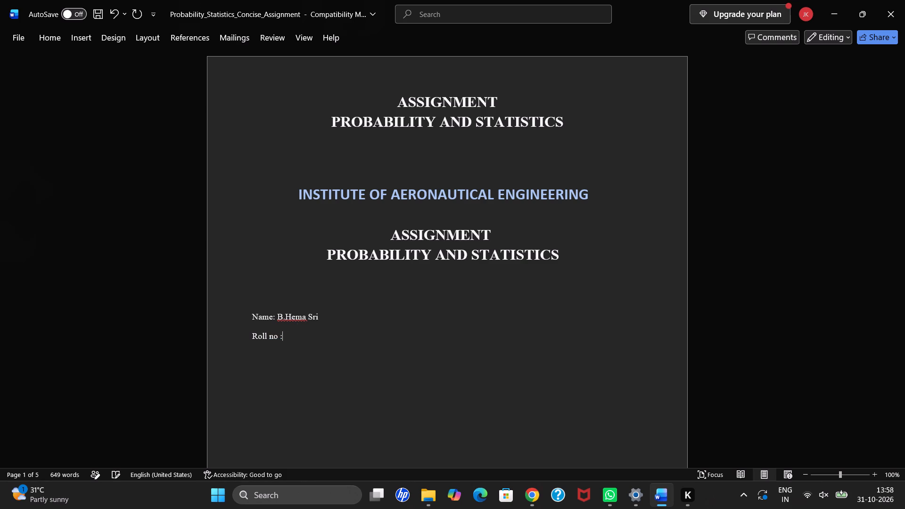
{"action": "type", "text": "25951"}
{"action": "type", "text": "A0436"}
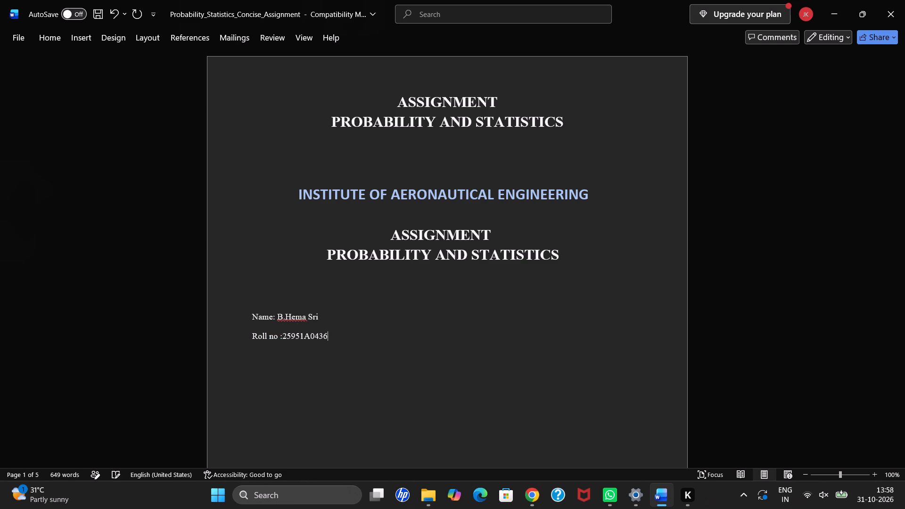
Add a "Subject:" label on a new line below the roll number.
{"action": "left_click", "coordinate": [206, 294]}
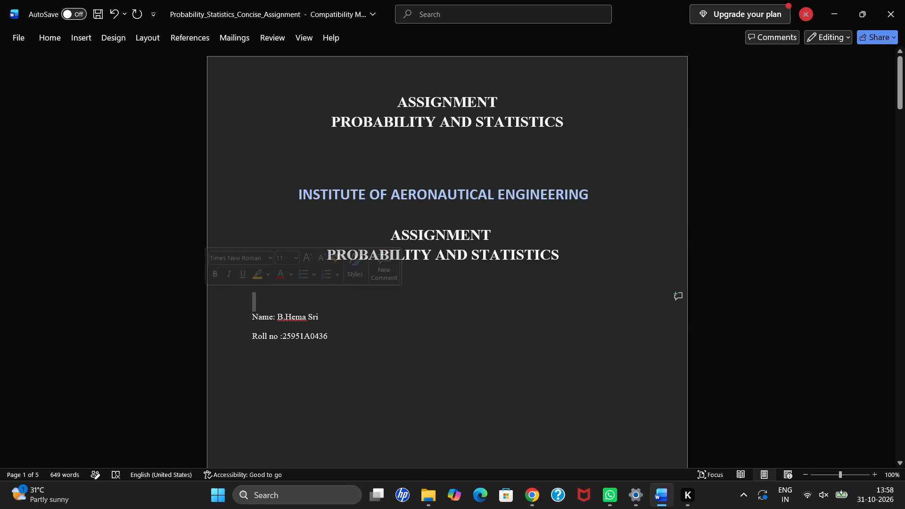
{"action": "left_click", "coordinate": [349, 337]}
{"action": "key", "text": "Return"}
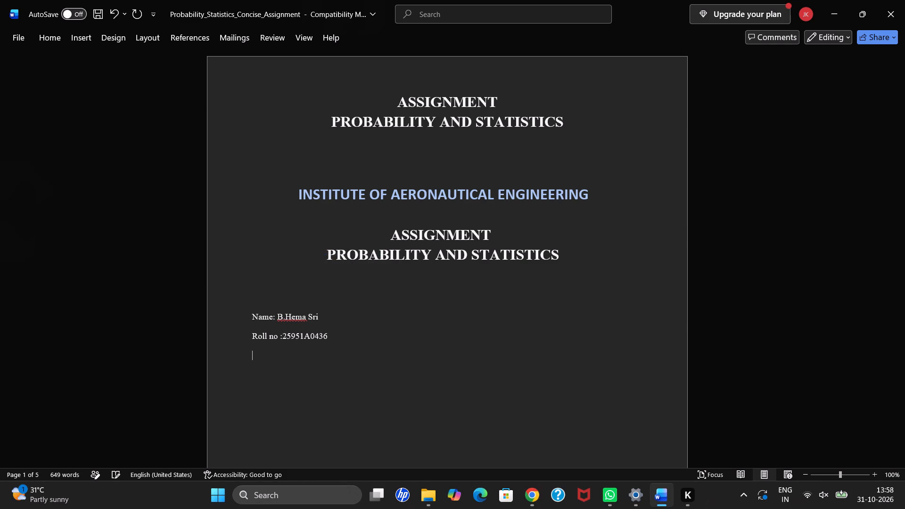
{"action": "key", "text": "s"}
{"action": "key", "text": "BackSpace"}
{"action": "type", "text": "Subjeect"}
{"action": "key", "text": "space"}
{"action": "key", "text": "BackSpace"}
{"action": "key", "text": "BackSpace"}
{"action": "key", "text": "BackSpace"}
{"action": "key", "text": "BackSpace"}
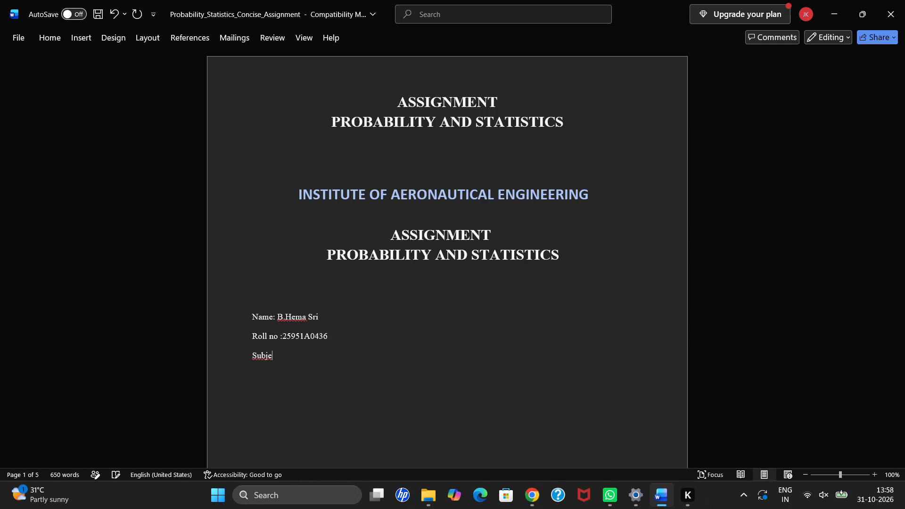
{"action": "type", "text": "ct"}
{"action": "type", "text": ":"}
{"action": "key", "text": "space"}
Enter "Probability and Statistics Methods" after the "Subject:" label.
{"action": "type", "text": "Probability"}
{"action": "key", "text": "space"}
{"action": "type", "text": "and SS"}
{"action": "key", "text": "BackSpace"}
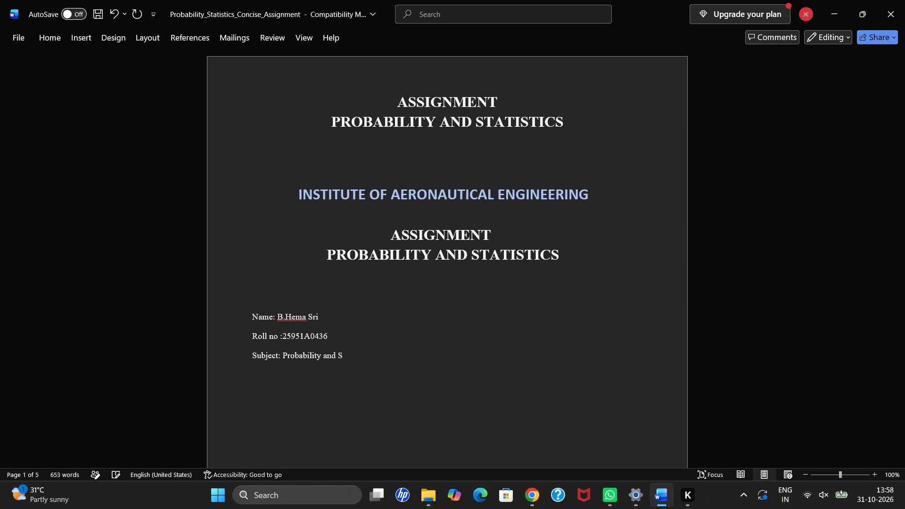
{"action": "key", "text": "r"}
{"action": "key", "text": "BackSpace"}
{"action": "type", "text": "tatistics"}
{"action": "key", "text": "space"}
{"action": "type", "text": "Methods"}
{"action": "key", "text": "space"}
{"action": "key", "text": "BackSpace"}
Append the abbreviation "(PSM)" in capitals to the end of the subject line.
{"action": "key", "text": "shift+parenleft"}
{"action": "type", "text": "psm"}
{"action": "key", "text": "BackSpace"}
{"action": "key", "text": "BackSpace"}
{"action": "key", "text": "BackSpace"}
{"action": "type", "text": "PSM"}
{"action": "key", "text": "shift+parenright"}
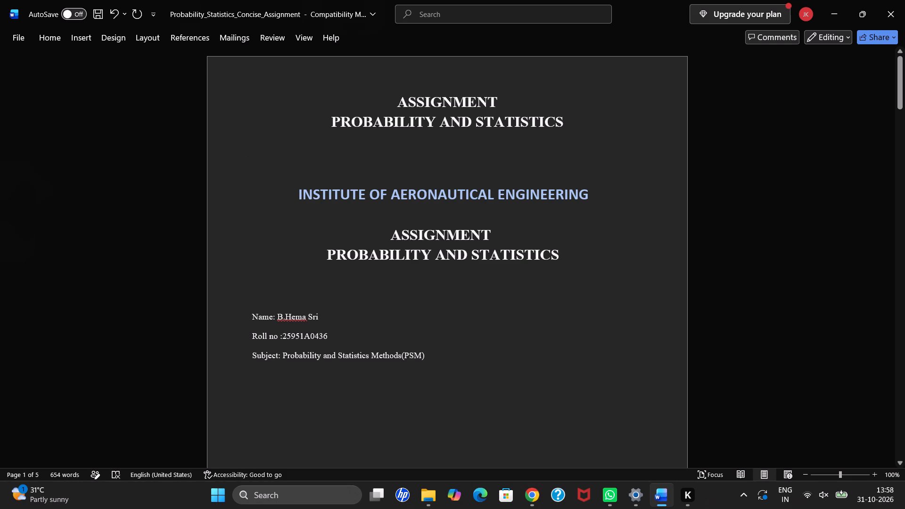
Justify the paragraph containing the subject line.
{"action": "left_click", "coordinate": [55, 35]}
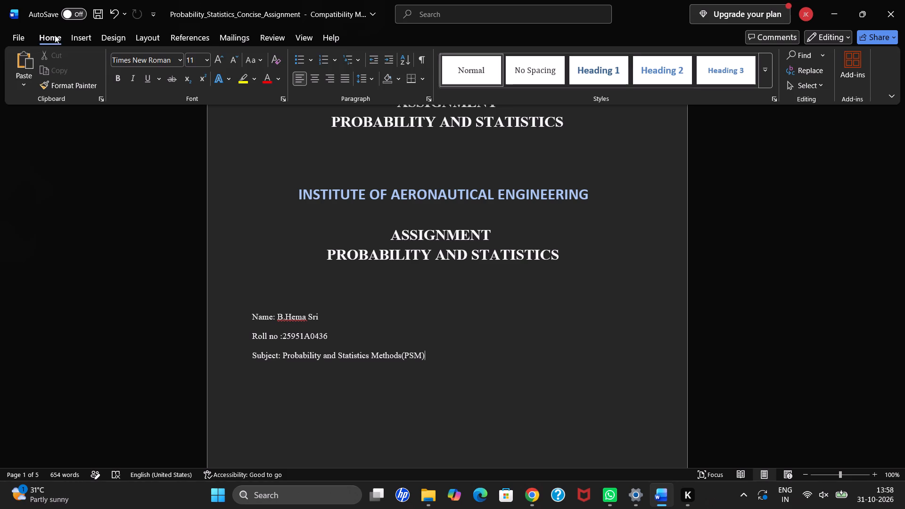
{"action": "left_click", "coordinate": [343, 82]}
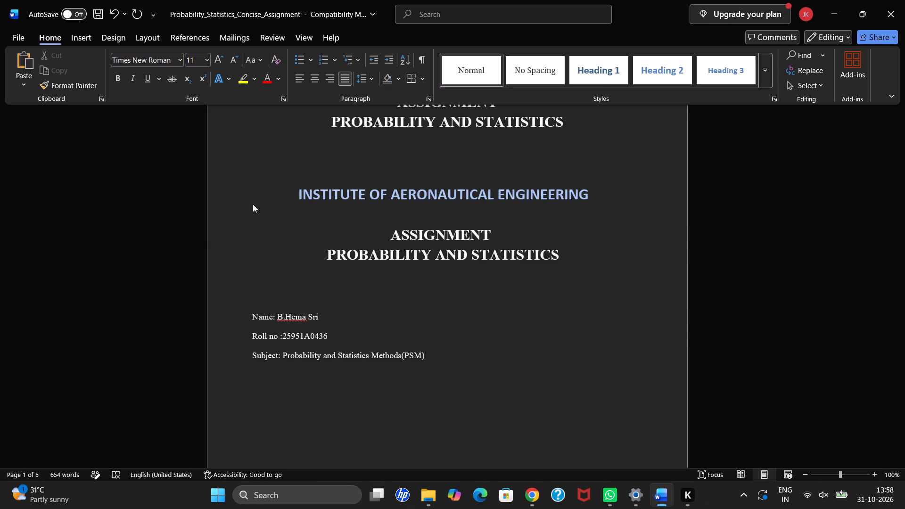
Centre all the cover page text, from the top title down to the subject line.
{"action": "left_click_drag", "start_coordinate": [283, 163], "coordinate": [344, 91]}
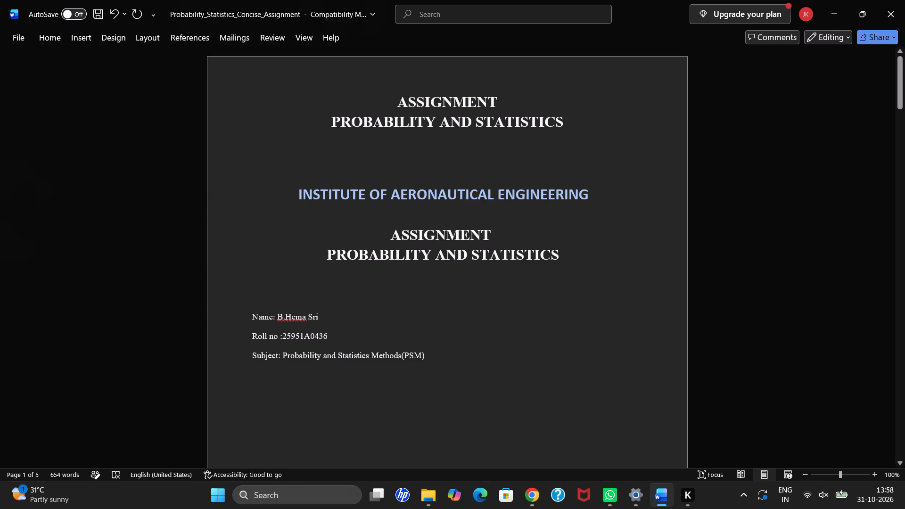
{"action": "left_click_drag", "start_coordinate": [344, 91], "coordinate": [346, 91]}
{"action": "left_click_drag", "start_coordinate": [346, 91], "coordinate": [478, 382]}
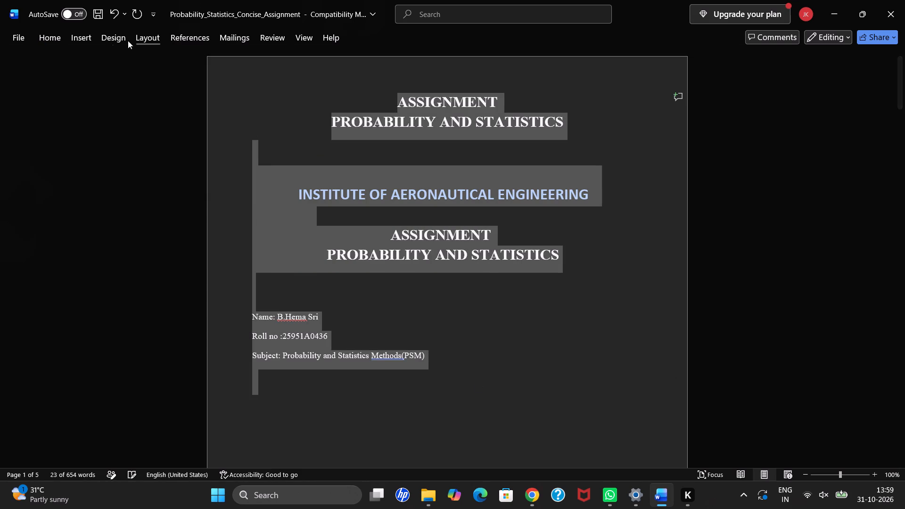
{"action": "left_click", "coordinate": [59, 39]}
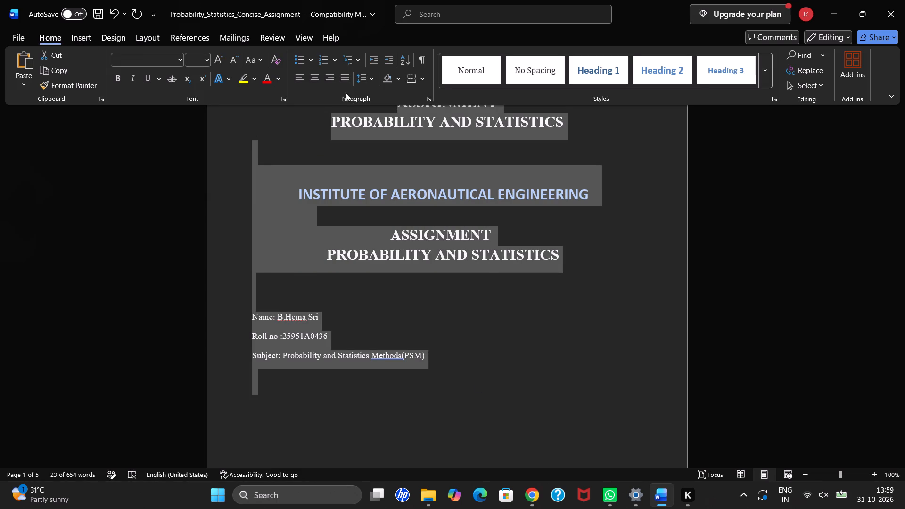
{"action": "left_click", "coordinate": [343, 78]}
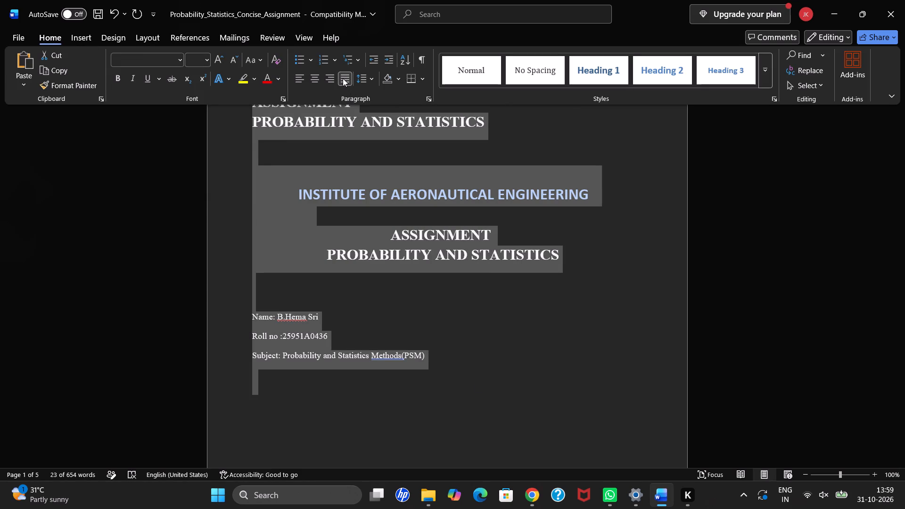
{"action": "left_click", "coordinate": [316, 82]}
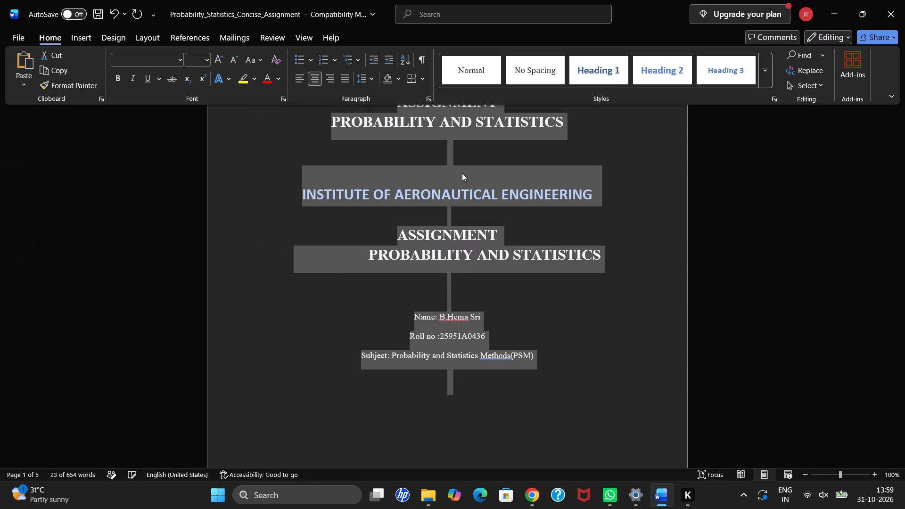
{"action": "left_click", "coordinate": [601, 275]}
{"action": "left_click", "coordinate": [601, 275]}
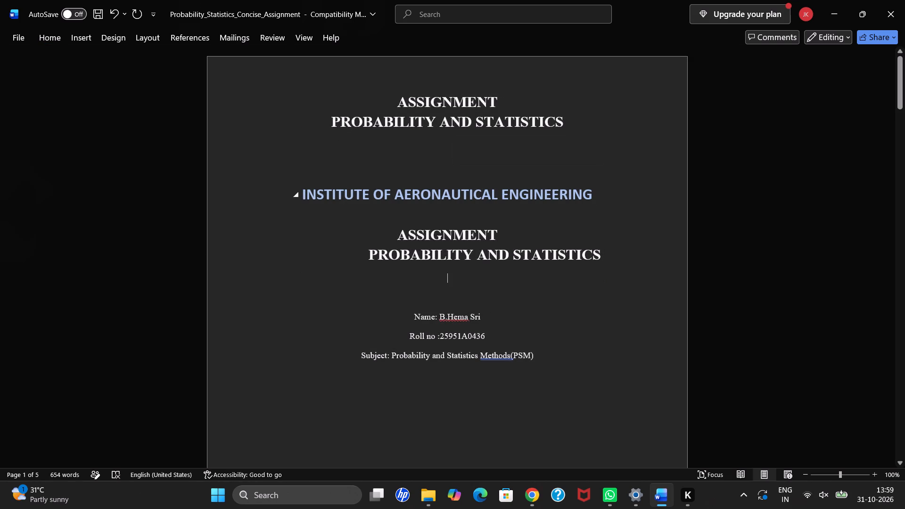
Delete the duplicate "ASSIGNMENT PROBABILITY AND STATISTICS" title above the institute name.
{"action": "left_click_drag", "start_coordinate": [392, 98], "coordinate": [535, 123]}
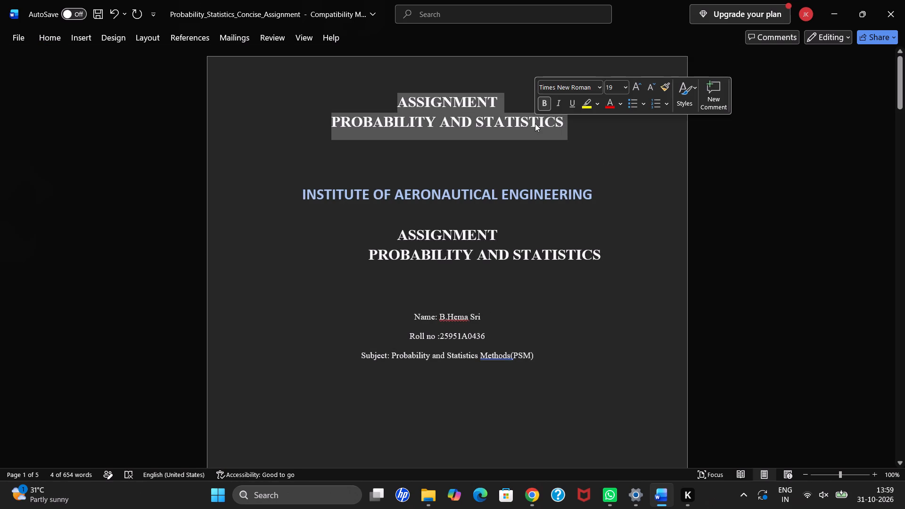
{"action": "key", "text": "BackSpace"}
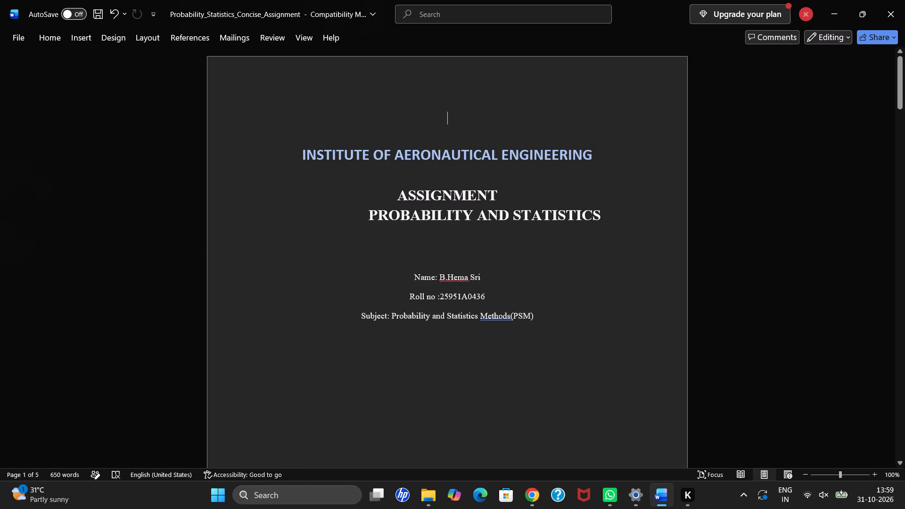
Delete the extra spacing in front of the cover page's "PROBABILITY AND STATISTICS" line.
{"action": "left_click", "coordinate": [360, 219]}
{"action": "key", "text": "BackSpace"}
{"action": "key", "text": "BackSpace"}
{"action": "key", "text": "BackSpace"}
{"action": "key", "text": "BackSpace"}
{"action": "key", "text": "BackSpace"}
{"action": "key", "text": "BackSpace"}
{"action": "key", "text": "BackSpace"}
{"action": "key", "text": "BackSpace"}
{"action": "key", "text": "BackSpace"}
{"action": "key", "text": "BackSpace"}
{"action": "key", "text": "BackSpace"}
{"action": "key", "text": "BackSpace"}
{"action": "key", "text": "BackSpace"}
{"action": "key", "text": "BackSpace"}
{"action": "key", "text": "BackSpace"}
{"action": "key", "text": "BackSpace"}
{"action": "key", "text": "BackSpace"}
{"action": "key", "text": "BackSpace"}
{"action": "key", "text": "BackSpace"}
{"action": "key", "text": "BackSpace"}
{"action": "key", "text": "BackSpace"}
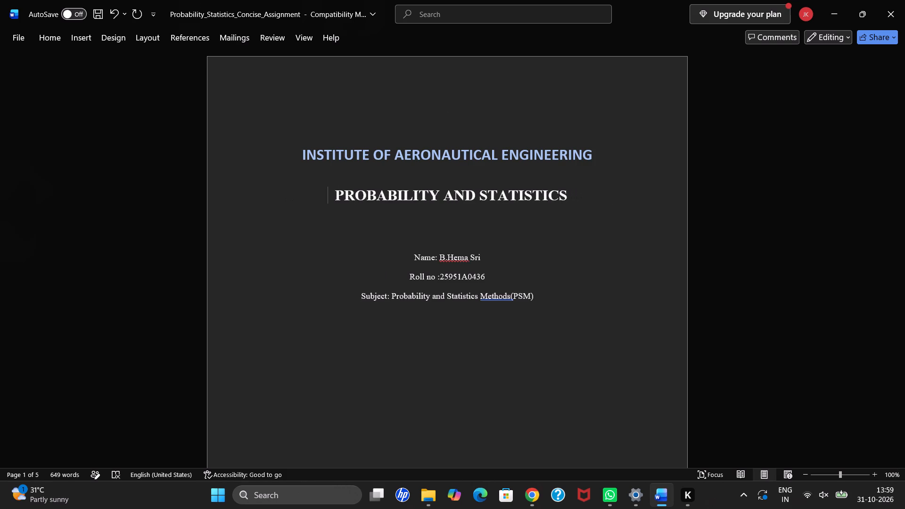
Undo the excess deletions until "ASSIGNMENT" is back on its own line above "PROBABILITY AND STATISTICS".
{"action": "key", "text": "ctrl+z"}
{"action": "key", "text": "ctrl+z"}
{"action": "key", "text": "ctrl+z"}
{"action": "key", "text": "ctrl+z"}
{"action": "key", "text": "ctrl+z"}
{"action": "key", "text": "ctrl+z"}
{"action": "key", "text": "ctrl+z"}
{"action": "key", "text": "ctrl+z"}
{"action": "key", "text": "ctrl+z"}
{"action": "key", "text": "ctrl+z"}
{"action": "key", "text": "ctrl+z"}
{"action": "key", "text": "ctrl+z"}
{"action": "key", "text": "ctrl+z"}
{"action": "key", "text": "ctrl+z"}
{"action": "key", "text": "ctrl+z"}
{"action": "key", "text": "ctrl+z"}
{"action": "key", "text": "ctrl+z"}
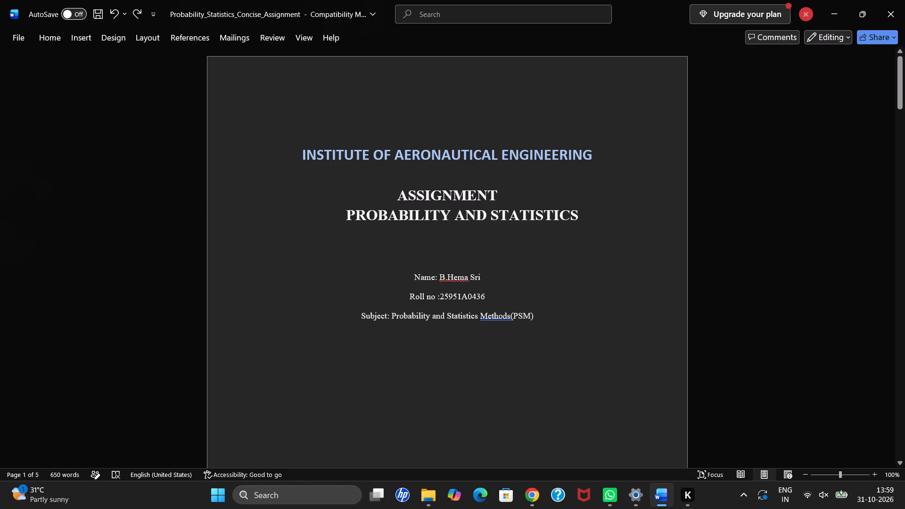
Set the font size of the name, roll number and subject lines to 18.
{"action": "left_click_drag", "start_coordinate": [409, 276], "coordinate": [556, 343]}
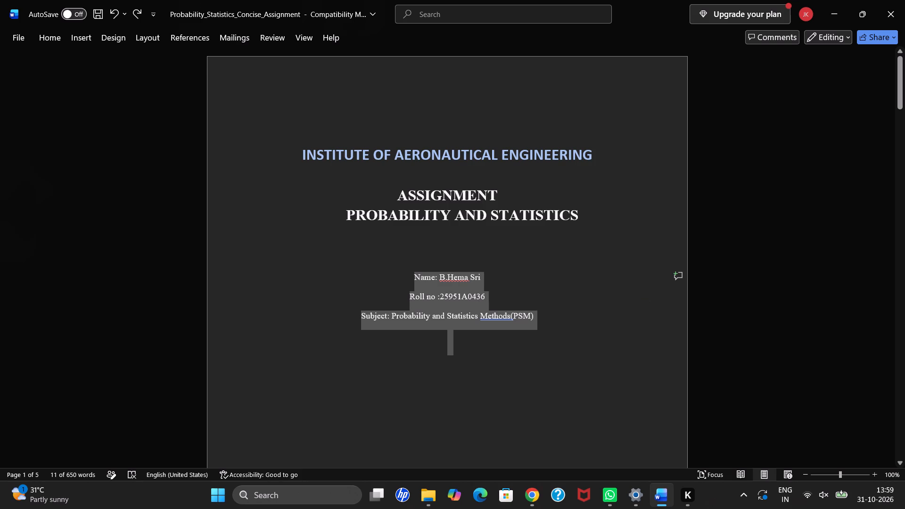
{"action": "left_click", "coordinate": [59, 44]}
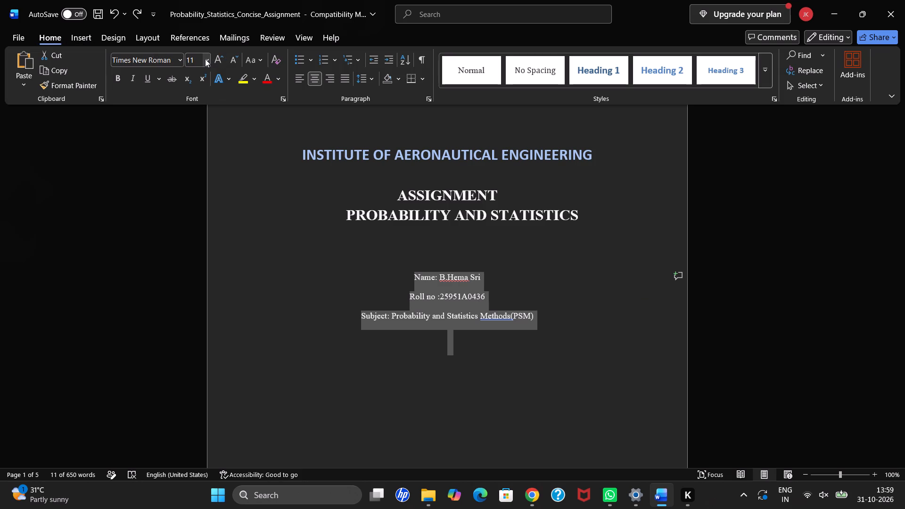
{"action": "left_click", "coordinate": [205, 59]}
{"action": "left_click", "coordinate": [189, 175]}
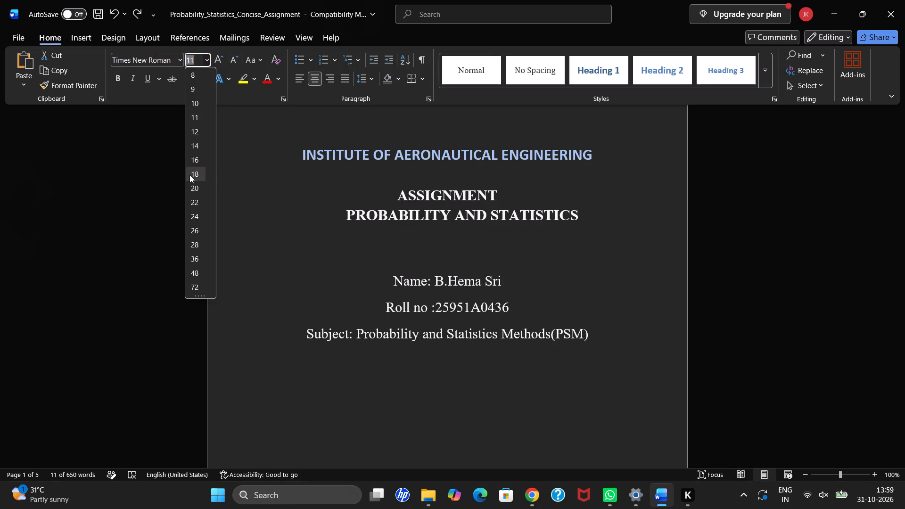
{"action": "left_click", "coordinate": [294, 262]}
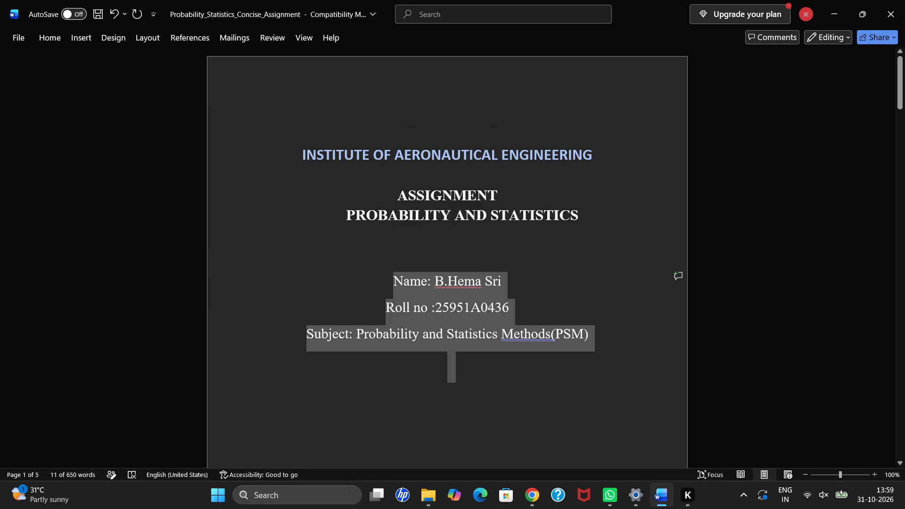
{"action": "left_click", "coordinate": [294, 262]}
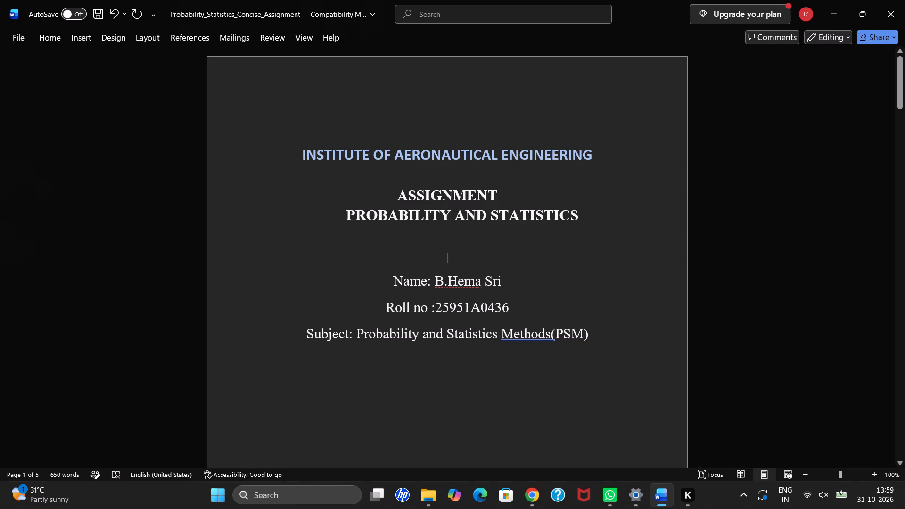
Append "METHODS(PSM)" in capitals to the cover page's "PROBABILITY AND STATISTICS" title line.
{"action": "left_click", "coordinate": [588, 214]}
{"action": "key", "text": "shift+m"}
{"action": "key", "text": "BackSpace"}
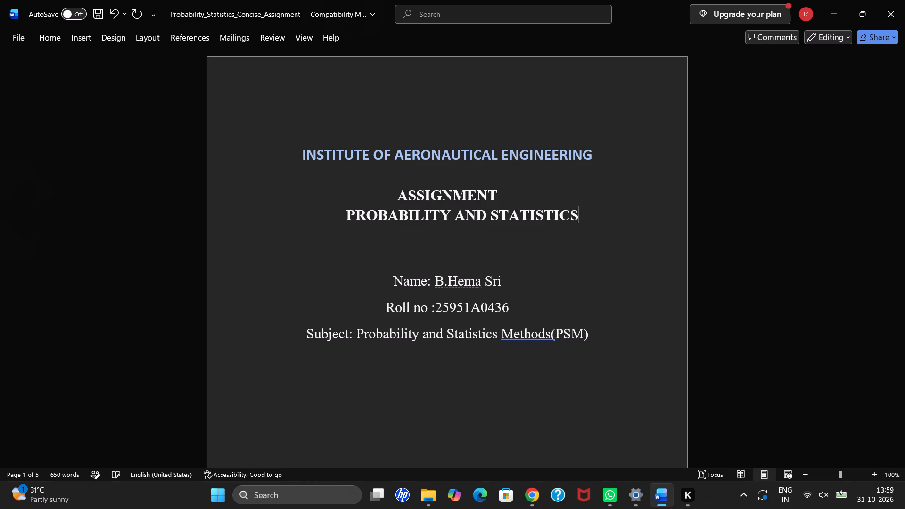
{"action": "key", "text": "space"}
{"action": "key", "text": "Tab"}
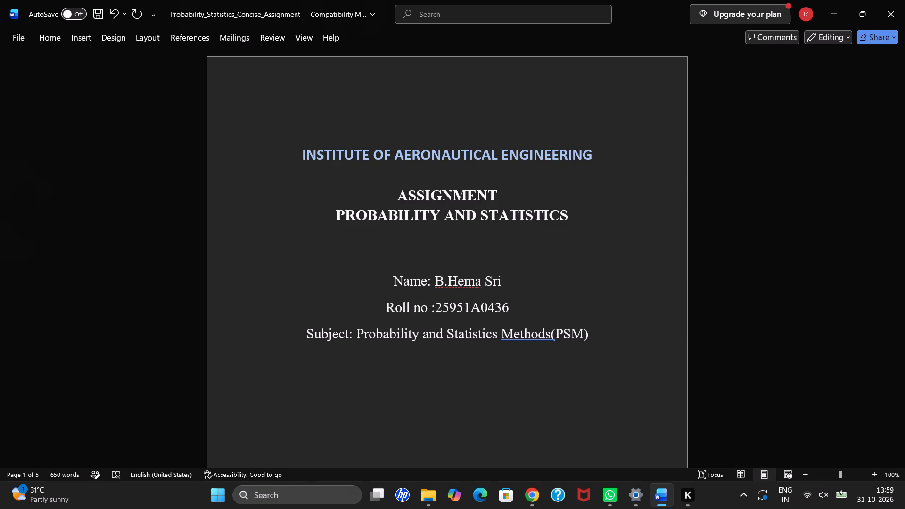
{"action": "key", "text": "BackSpace"}
{"action": "key", "text": "BackSpace"}
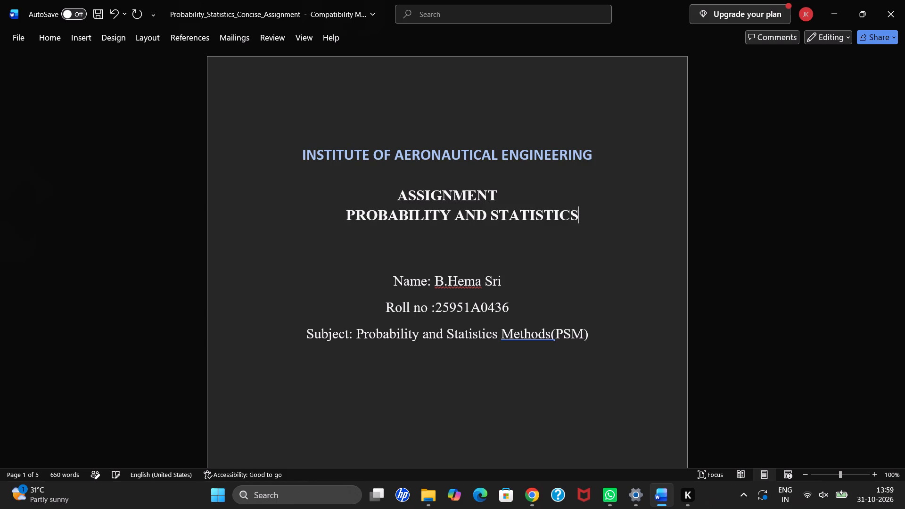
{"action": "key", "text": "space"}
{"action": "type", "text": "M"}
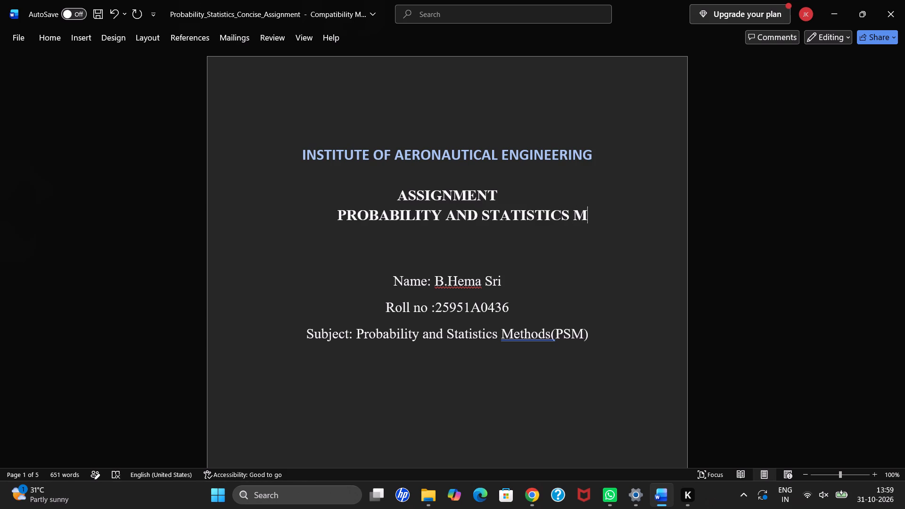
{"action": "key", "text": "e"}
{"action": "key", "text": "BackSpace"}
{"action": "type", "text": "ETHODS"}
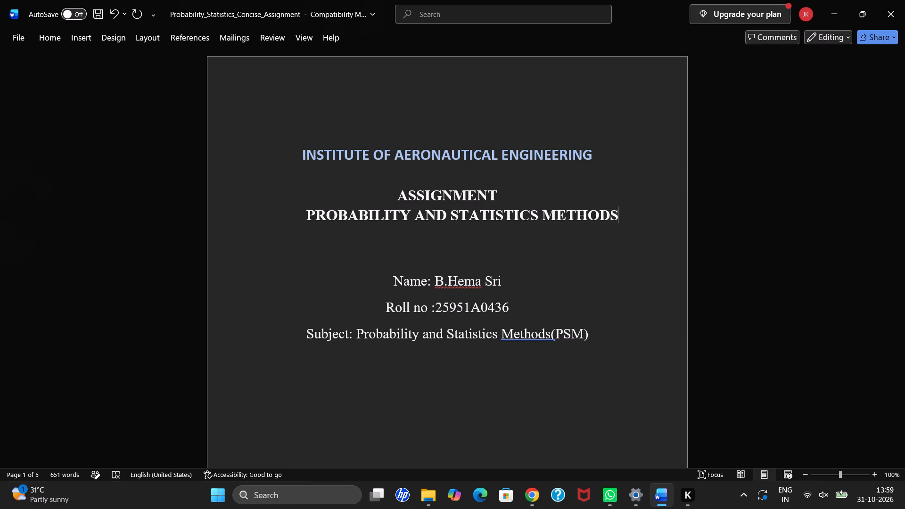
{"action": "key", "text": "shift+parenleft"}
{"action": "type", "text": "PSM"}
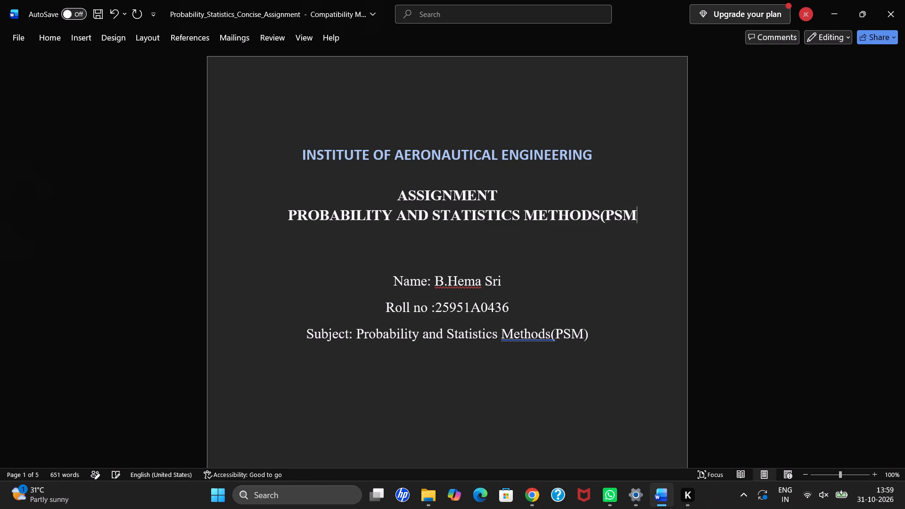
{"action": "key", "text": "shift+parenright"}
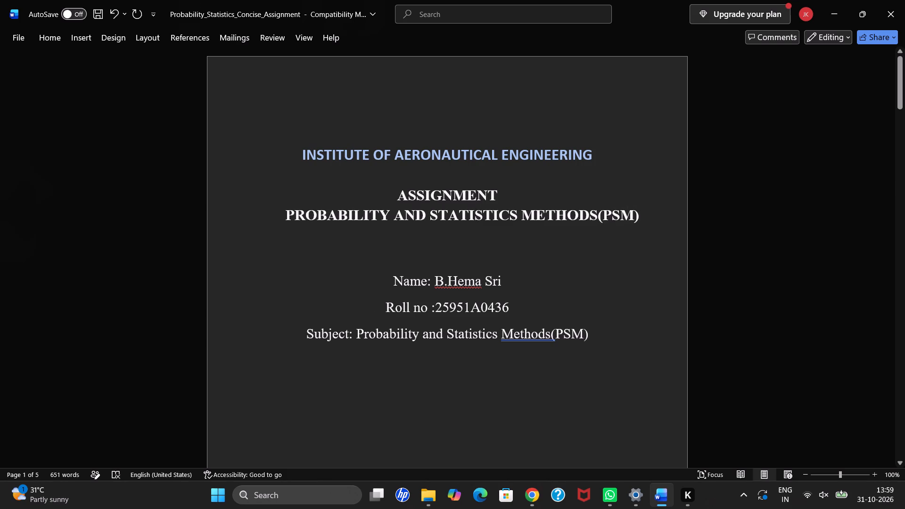
{"action": "left_click", "coordinate": [775, 243]}
Insert a blank line between the text of question 2 and its "Solution:" label.
{"action": "scroll", "coordinate": [594, 298], "scroll_direction": "down", "scroll_amount": 4}
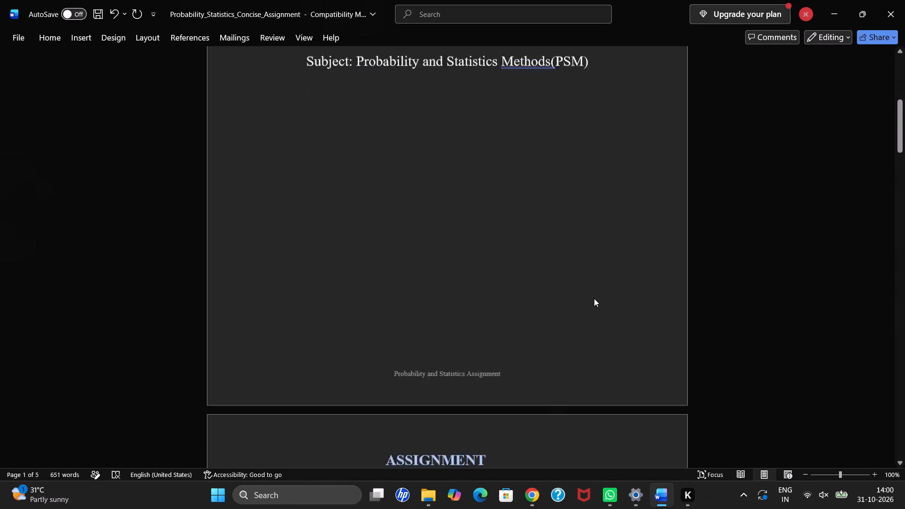
{"action": "scroll", "coordinate": [594, 298], "scroll_direction": "down", "scroll_amount": 1}
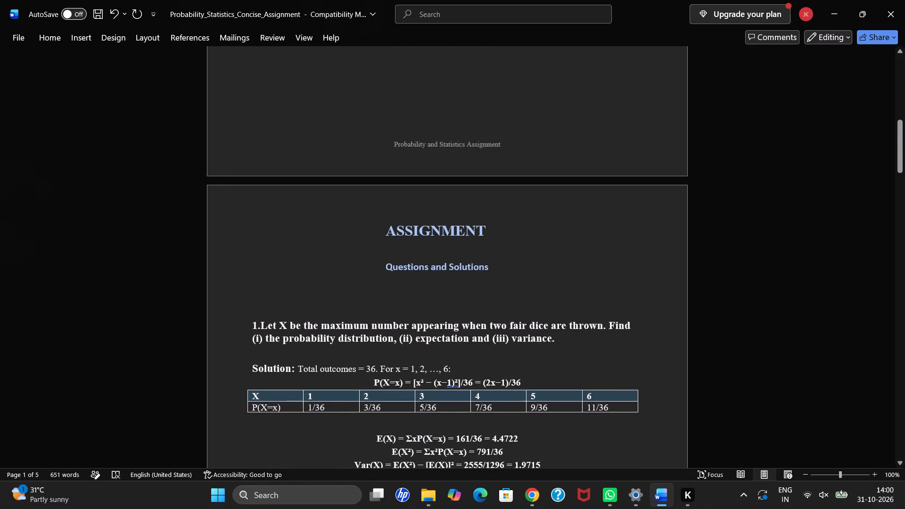
{"action": "scroll", "coordinate": [594, 298], "scroll_direction": "down", "scroll_amount": 1}
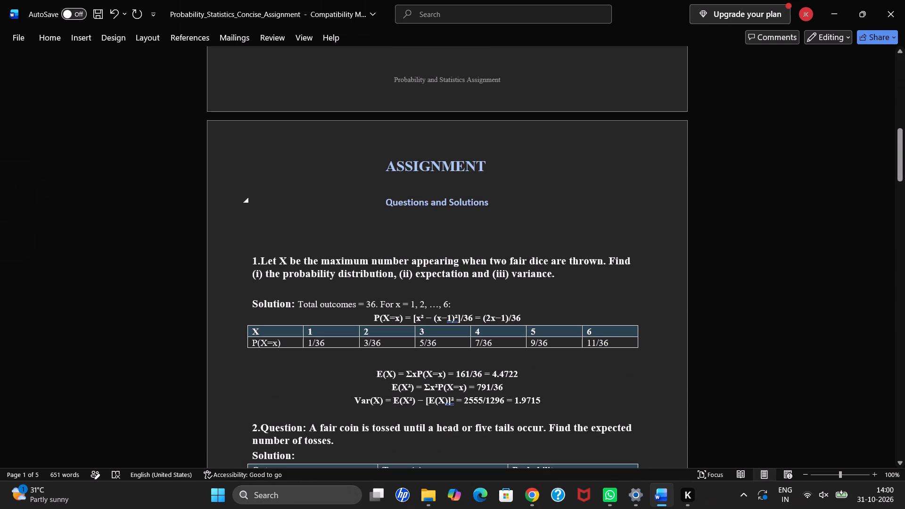
{"action": "scroll", "coordinate": [445, 205], "scroll_direction": "up", "scroll_amount": 6}
{"action": "scroll", "coordinate": [445, 205], "scroll_direction": "down", "scroll_amount": 6}
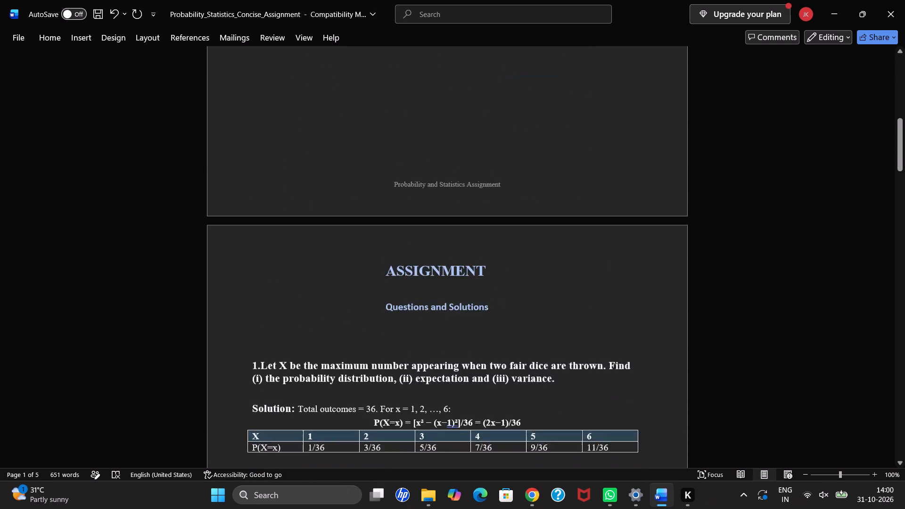
{"action": "scroll", "coordinate": [445, 205], "scroll_direction": "down", "scroll_amount": 3}
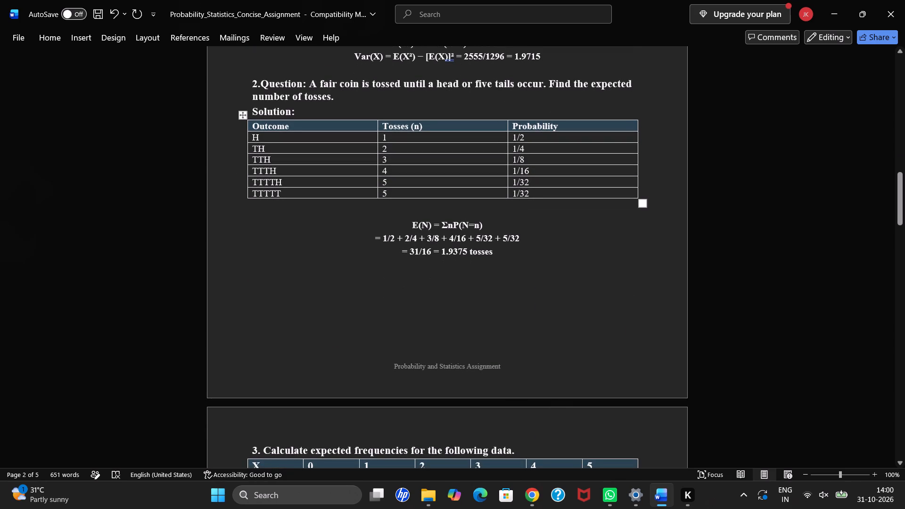
{"action": "left_click", "coordinate": [341, 99]}
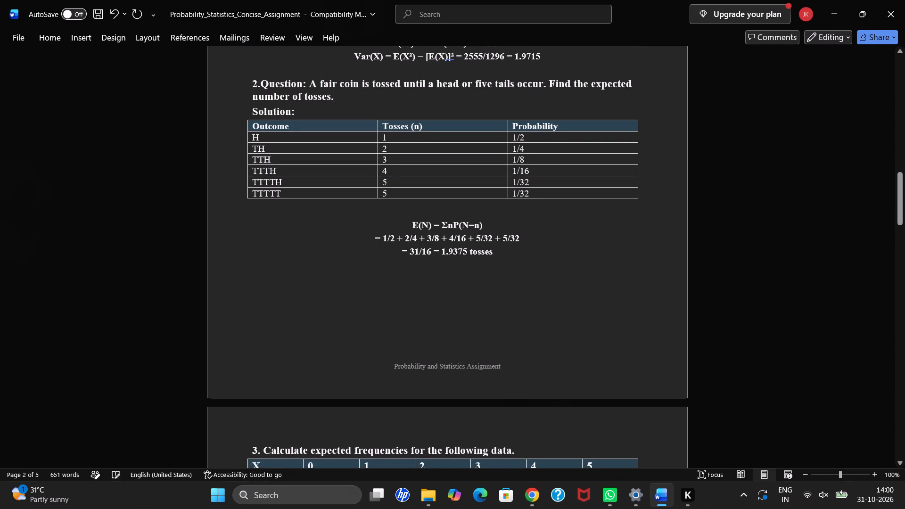
{"action": "key", "text": "Return"}
Review the layout and spacing of the questions and solutions from question 1 through question 7.
{"action": "scroll", "coordinate": [341, 99], "scroll_direction": "up", "scroll_amount": 5}
{"action": "scroll", "coordinate": [341, 99], "scroll_direction": "down", "scroll_amount": 2}
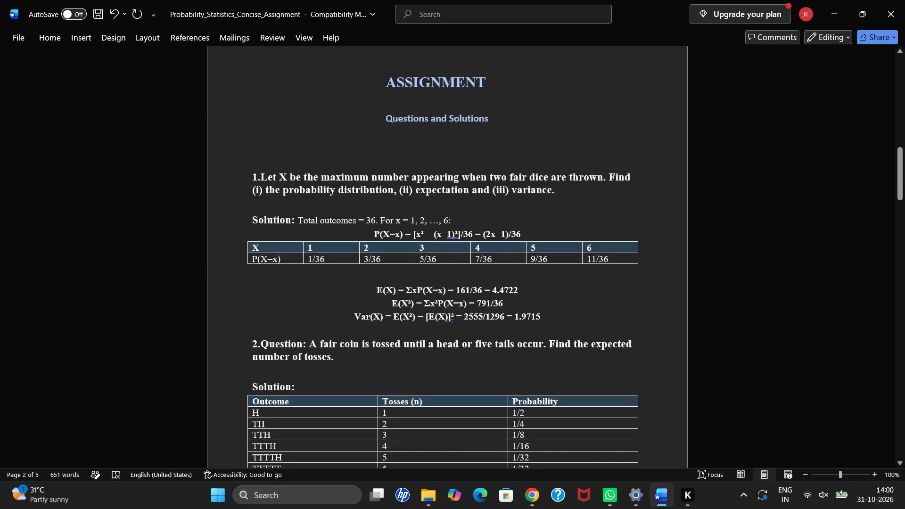
{"action": "scroll", "coordinate": [341, 99], "scroll_direction": "down", "scroll_amount": 5}
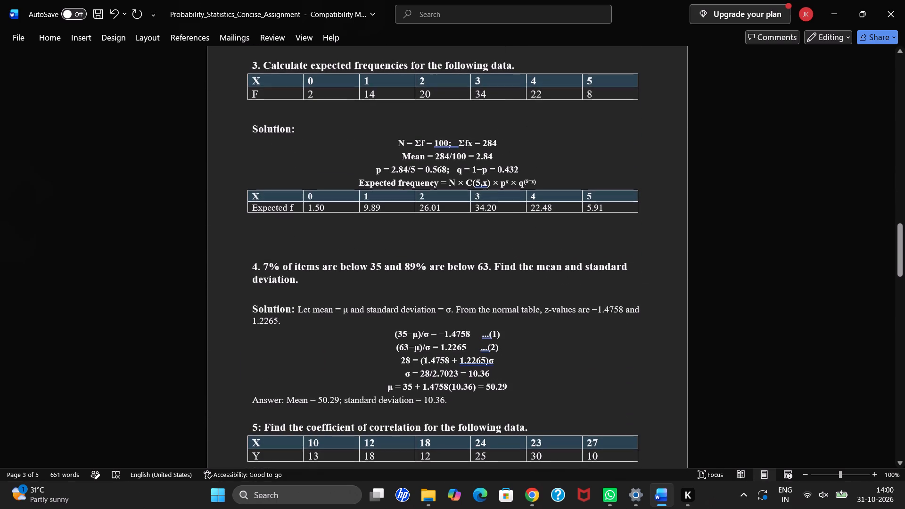
{"action": "scroll", "coordinate": [341, 99], "scroll_direction": "down", "scroll_amount": 3}
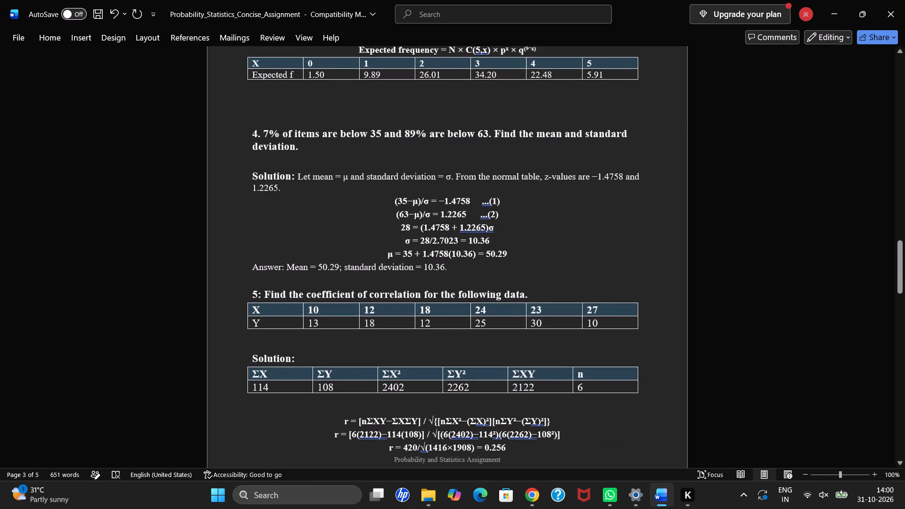
{"action": "scroll", "coordinate": [341, 99], "scroll_direction": "down", "scroll_amount": 2}
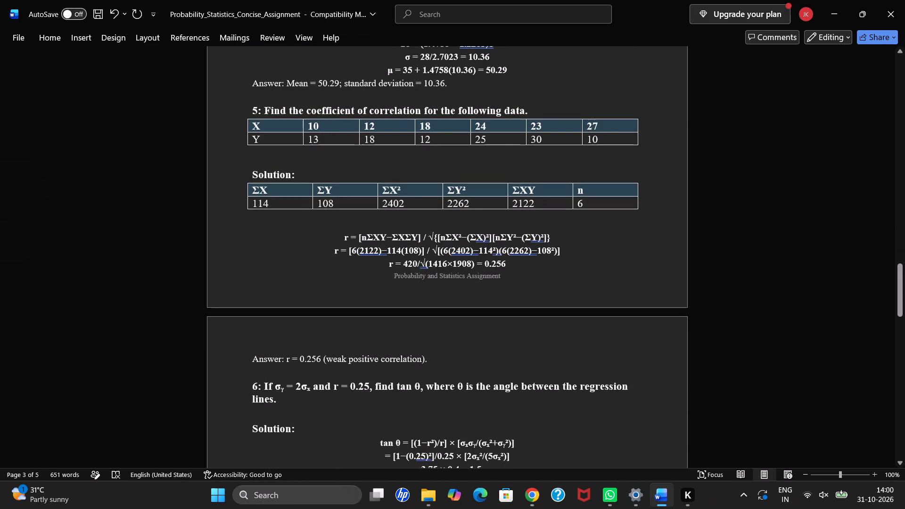
{"action": "scroll", "coordinate": [341, 99], "scroll_direction": "down", "scroll_amount": 2}
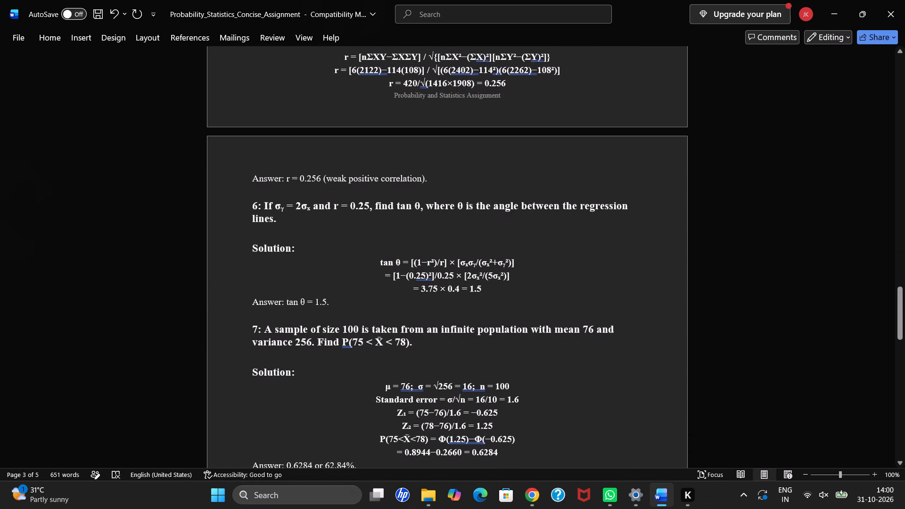
Review the layout and spacing of the remaining questions and solutions from question 7 through question 10.
{"action": "scroll", "coordinate": [341, 99], "scroll_direction": "down", "scroll_amount": 3}
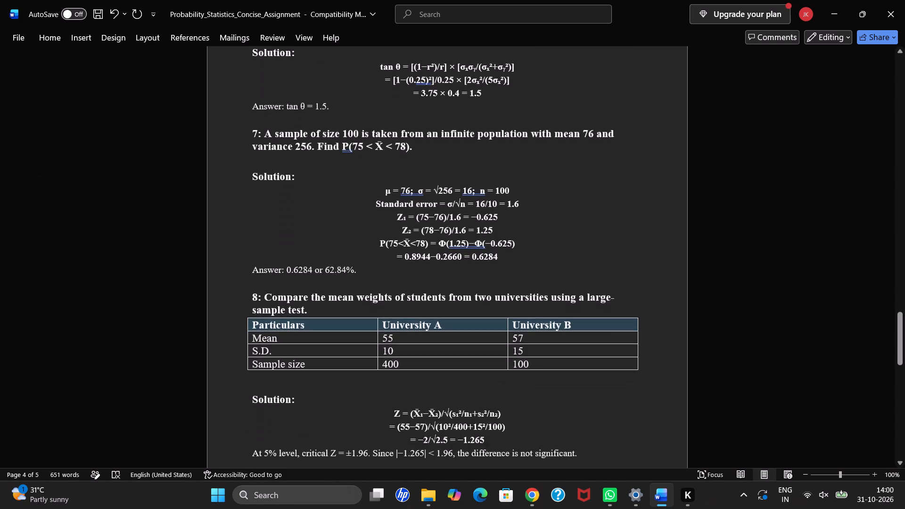
{"action": "scroll", "coordinate": [341, 99], "scroll_direction": "down", "scroll_amount": 6}
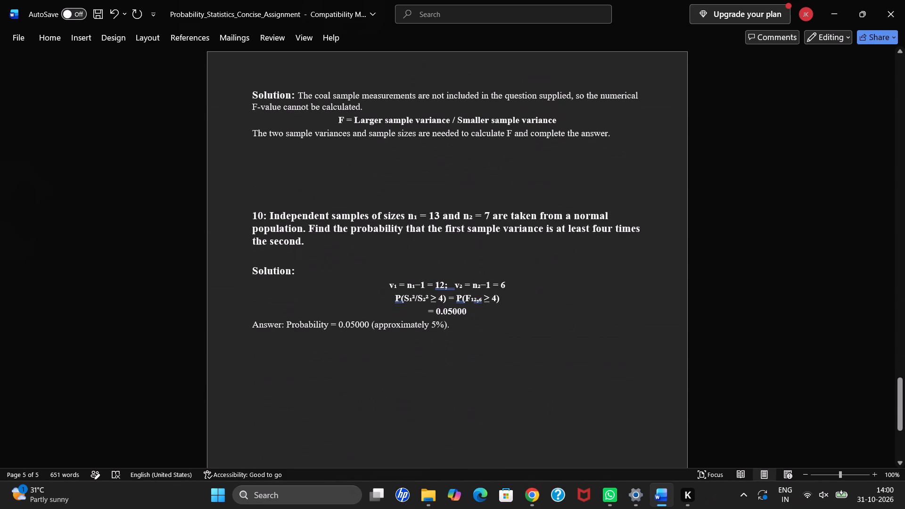
Save the changes to the Probability_Statistics_Concise_Assignment document.
{"action": "key", "text": "ctrl+s"}
{"action": "key", "text": "ctrl+s"}
{"action": "key", "text": "ctrl+s"}
{"action": "key", "text": "ctrl+s"}
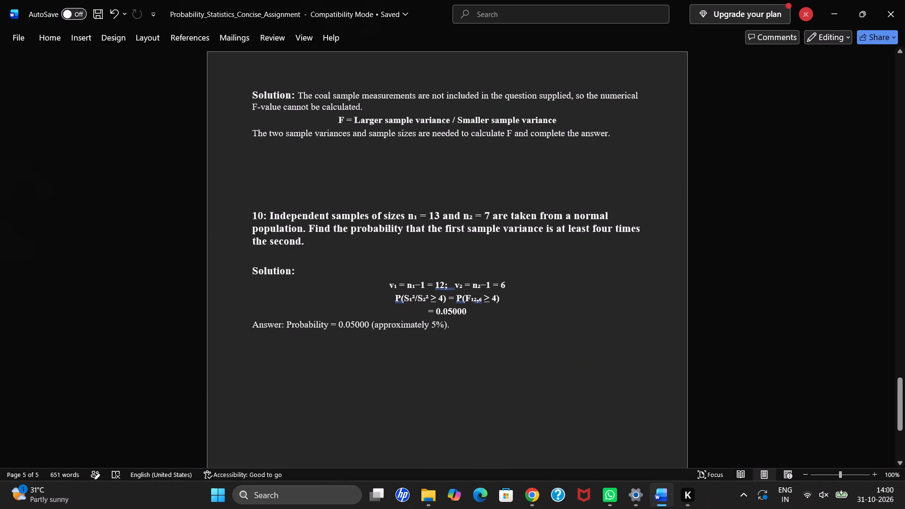
Save a copy of the assignment as a Word document named HEMAPSMASSIGN in the Downloads folder.
{"action": "left_click", "coordinate": [27, 45]}
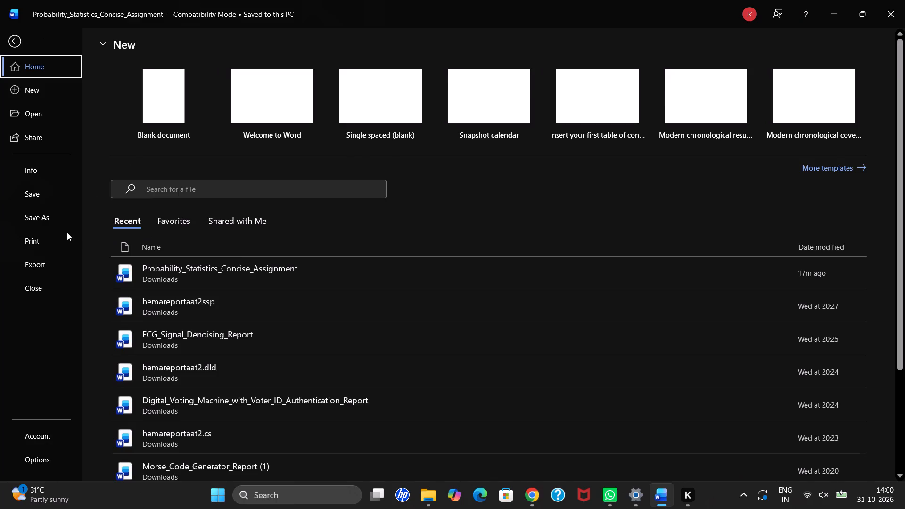
{"action": "left_click", "coordinate": [51, 226]}
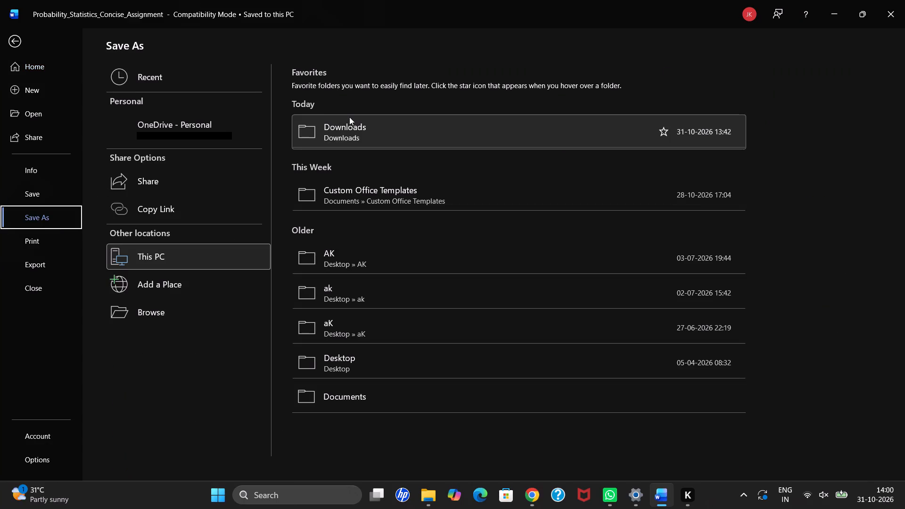
{"action": "left_click", "coordinate": [349, 117]}
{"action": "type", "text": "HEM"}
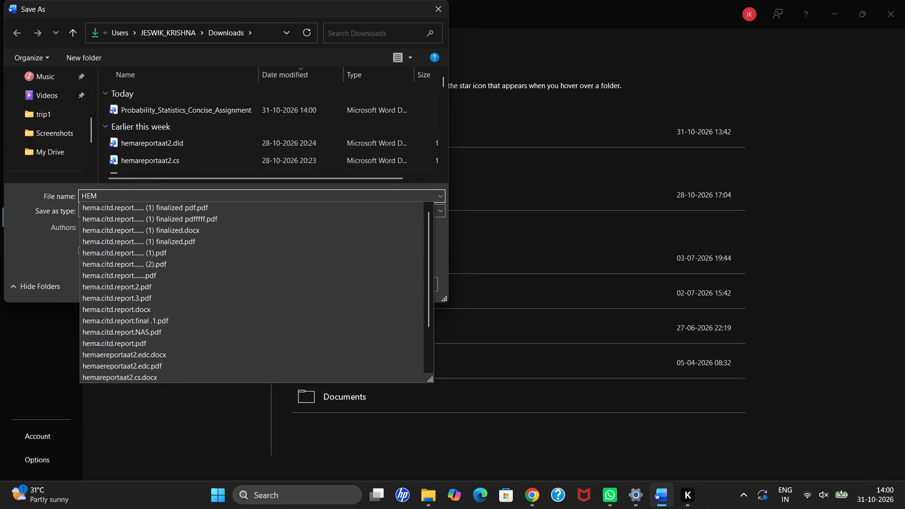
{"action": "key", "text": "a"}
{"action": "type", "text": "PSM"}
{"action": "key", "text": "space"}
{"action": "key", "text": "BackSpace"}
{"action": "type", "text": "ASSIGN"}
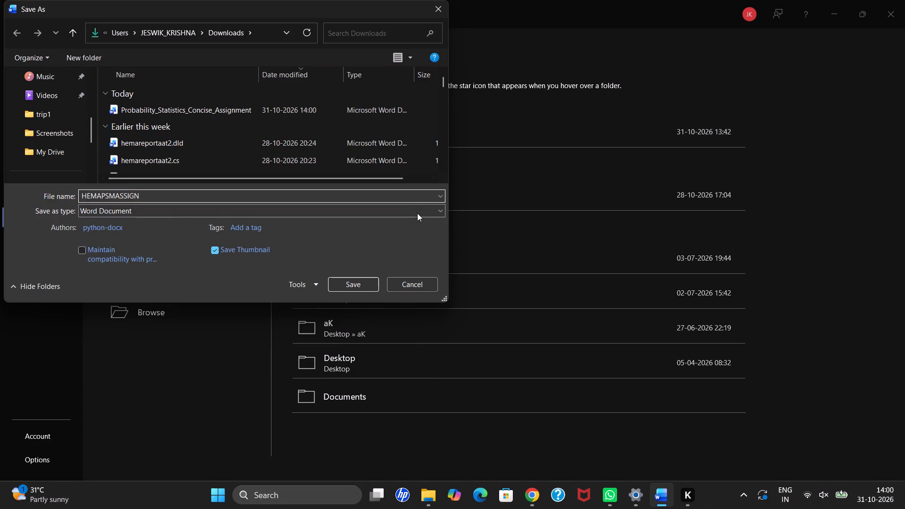
{"action": "left_click", "coordinate": [364, 285]}
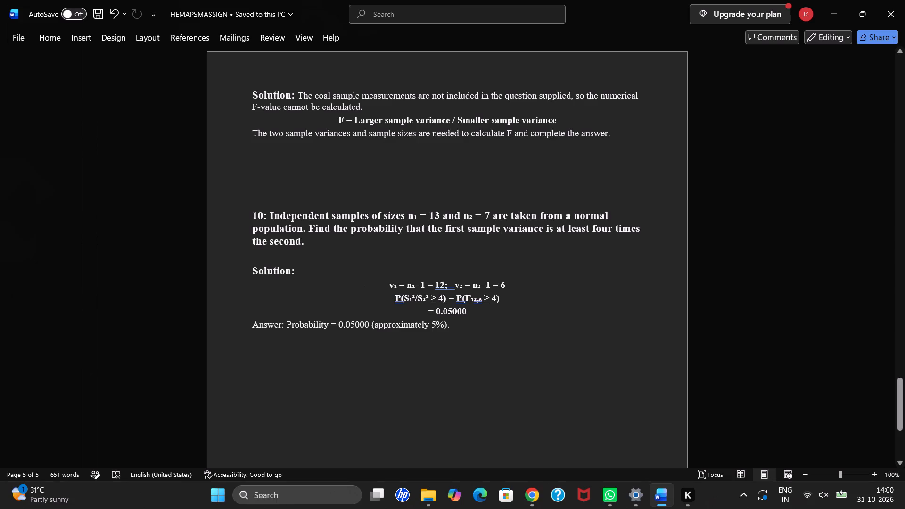
Open the Save As locations for the HEMAPSMASSIGN document.
{"action": "left_click", "coordinate": [18, 35]}
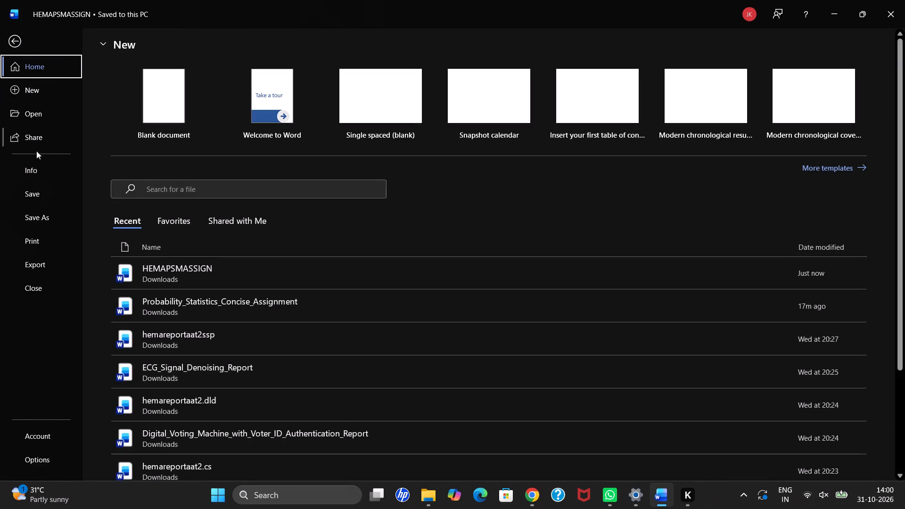
{"action": "left_click", "coordinate": [51, 210]}
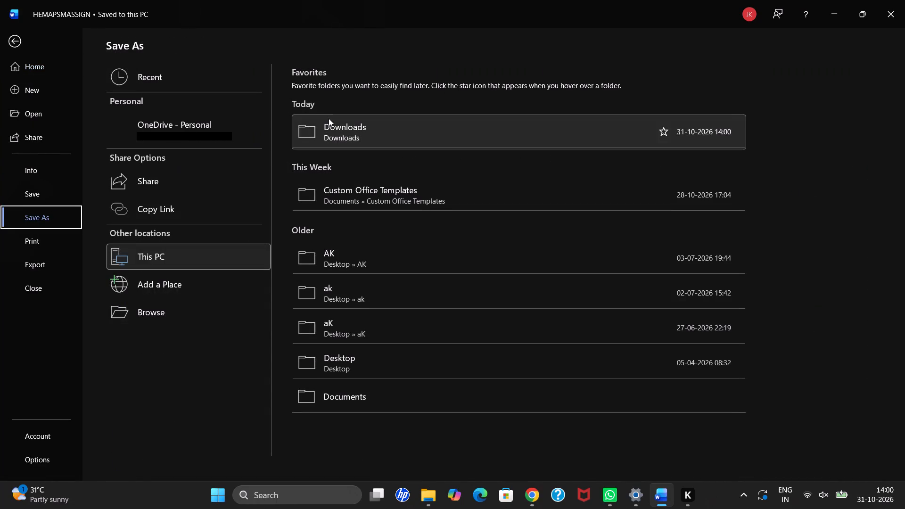